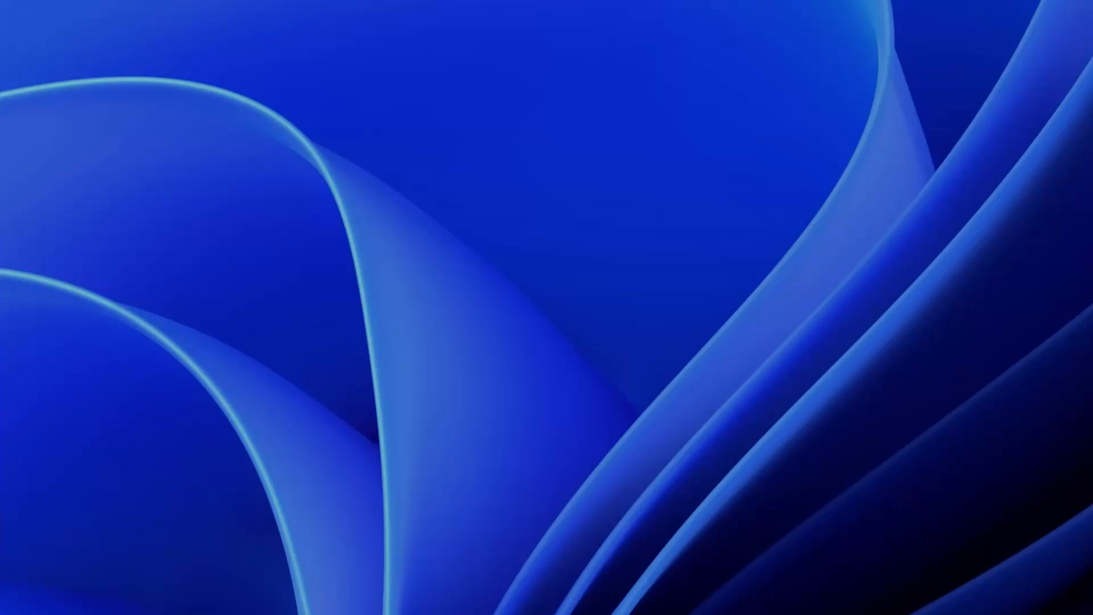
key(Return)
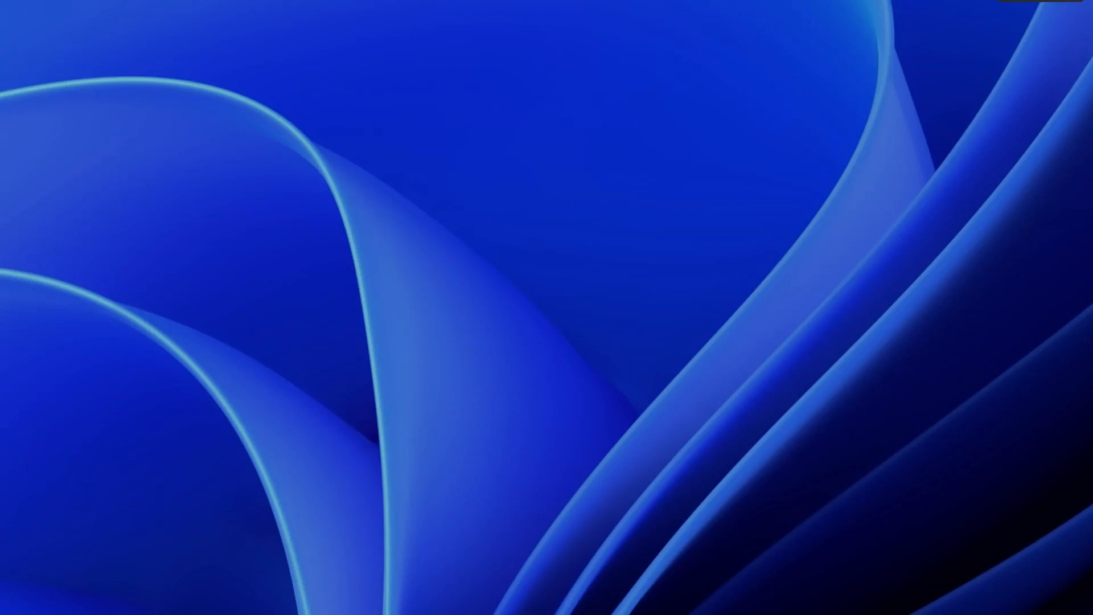
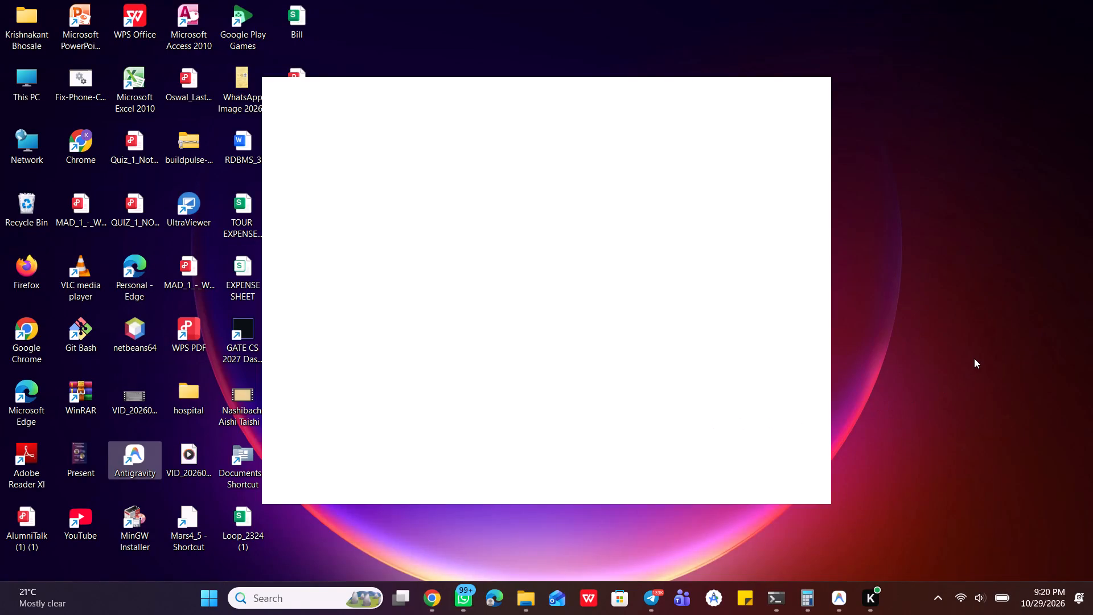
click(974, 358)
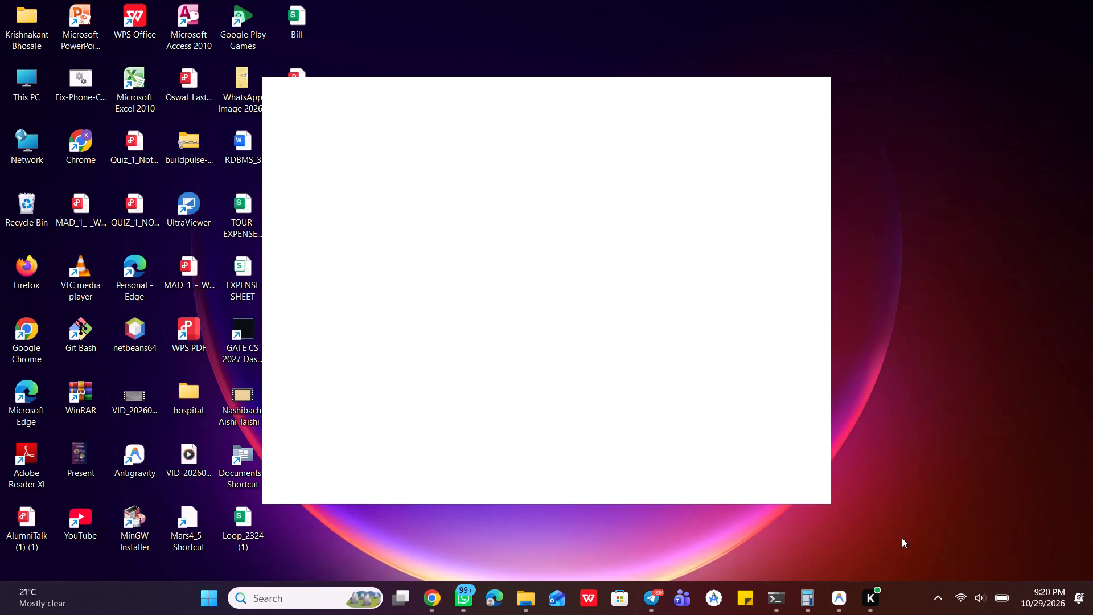
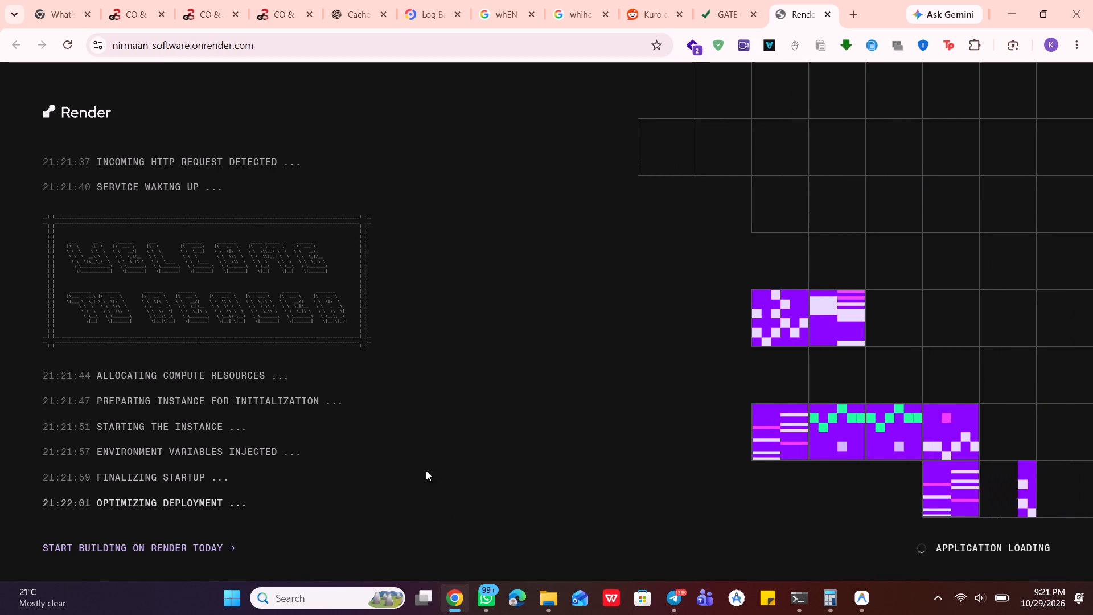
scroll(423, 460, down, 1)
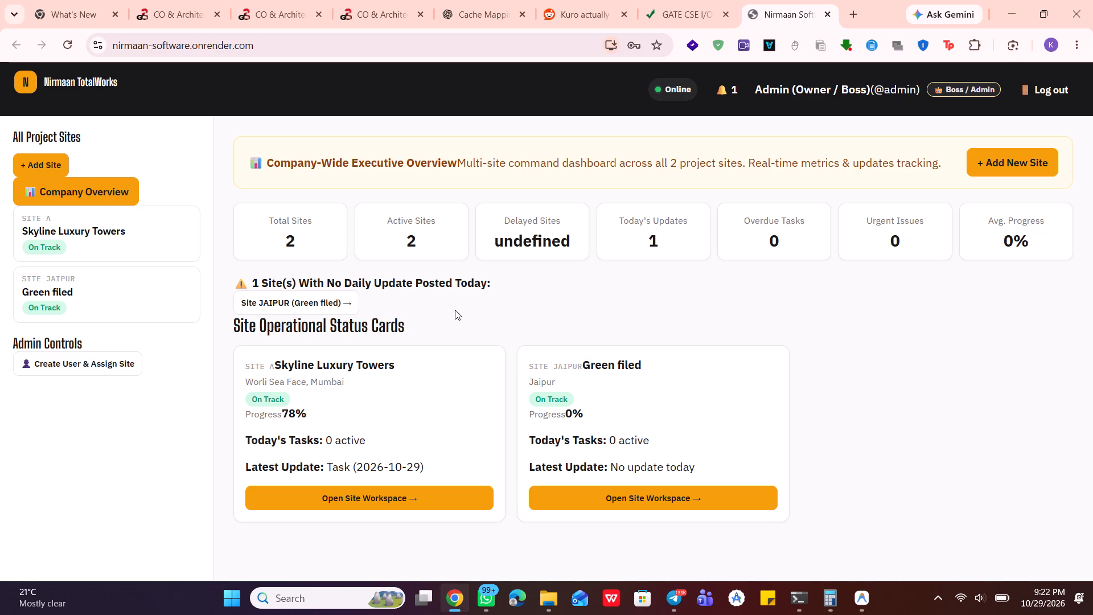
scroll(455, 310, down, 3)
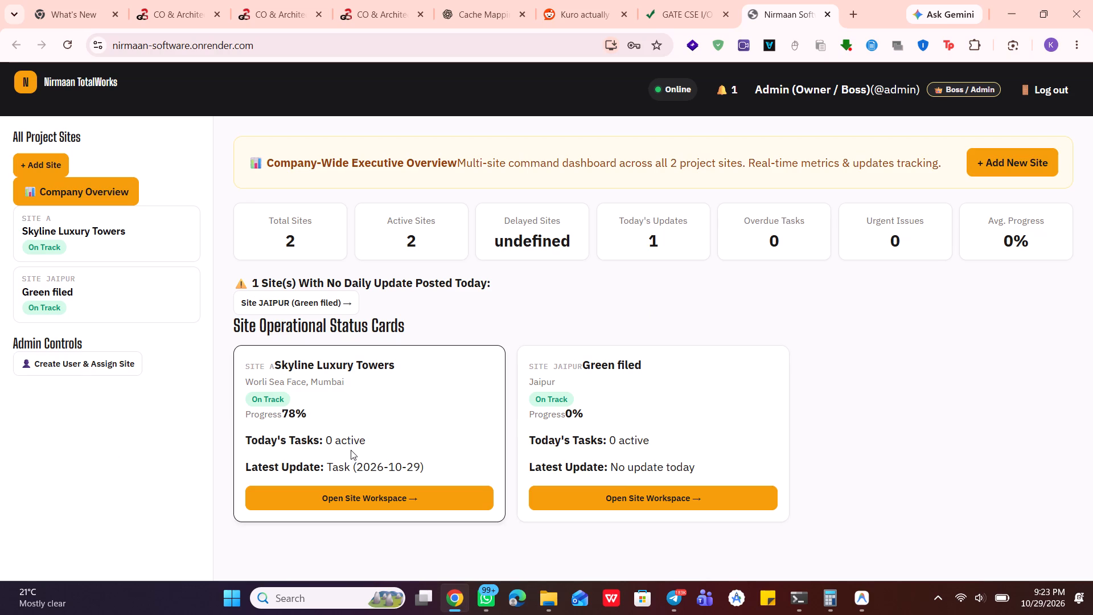
Open the Skyline Luxury Towers site and examine its team access, issues, tasks, progress evidence, discussion and private complaints sections.
click(154, 234)
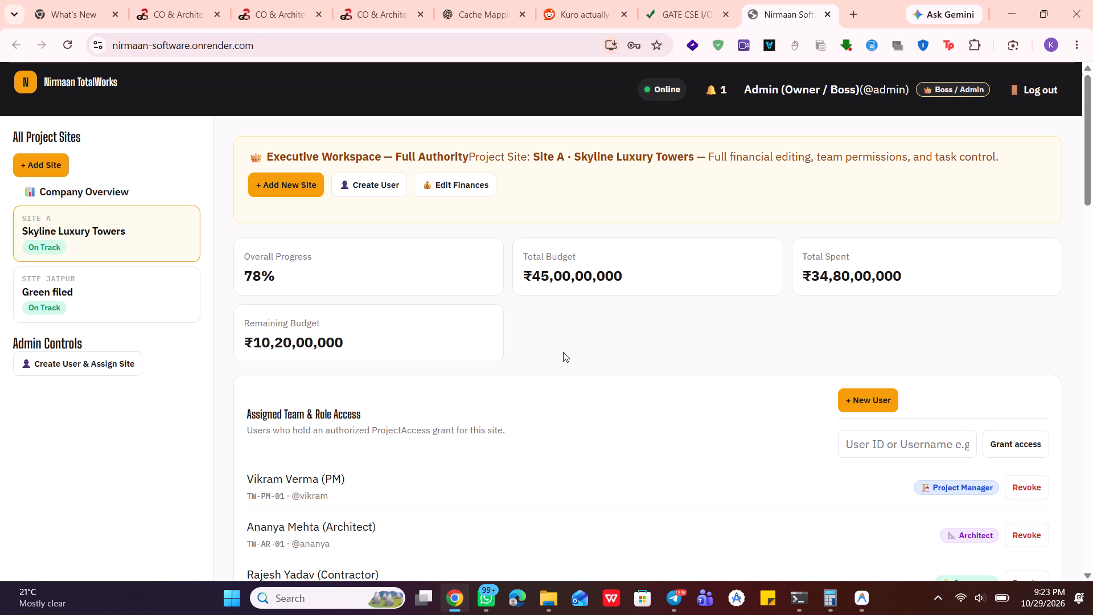
scroll(563, 352, down, 3)
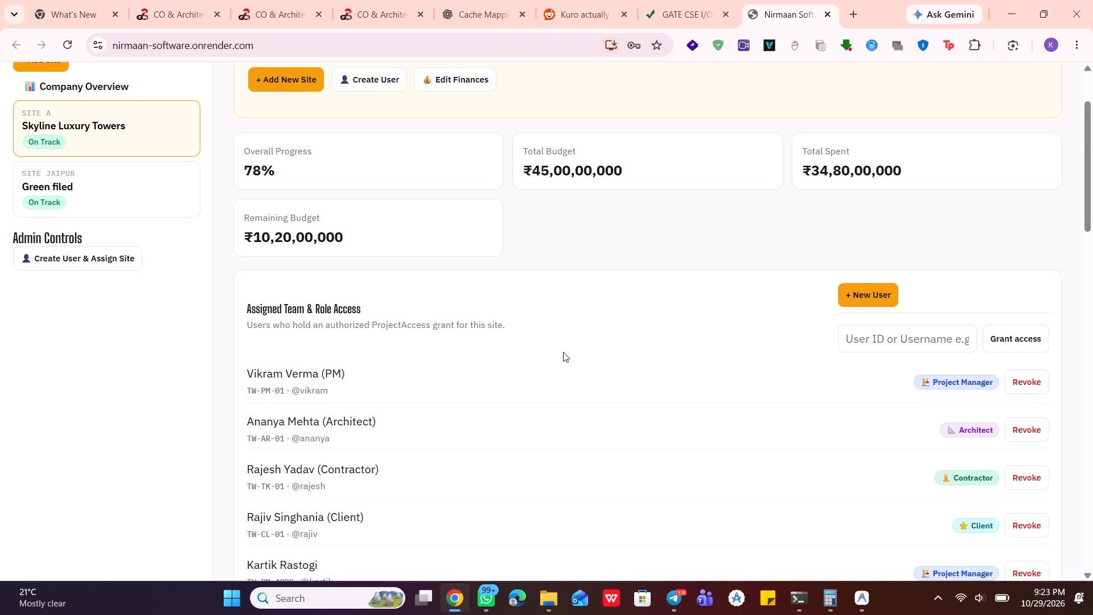
scroll(563, 352, down, 1)
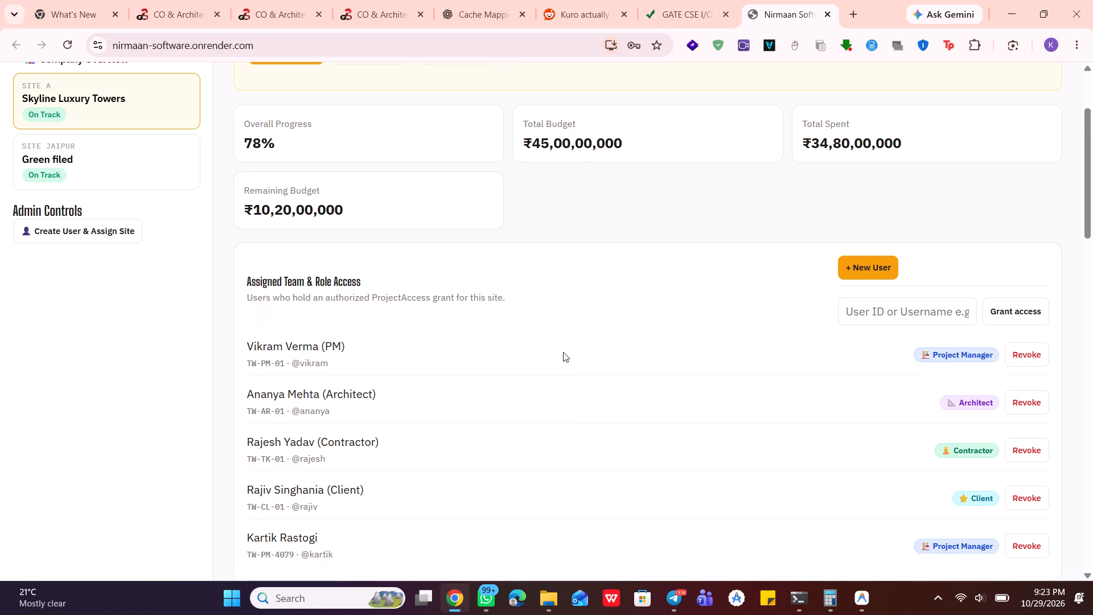
scroll(563, 352, down, 1)
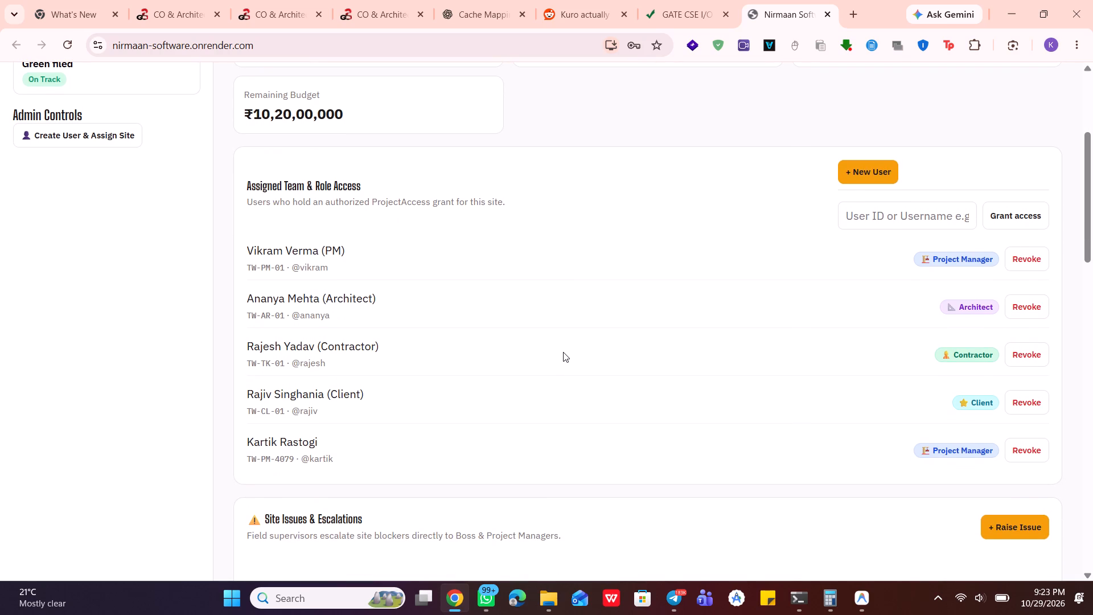
scroll(563, 352, down, 3)
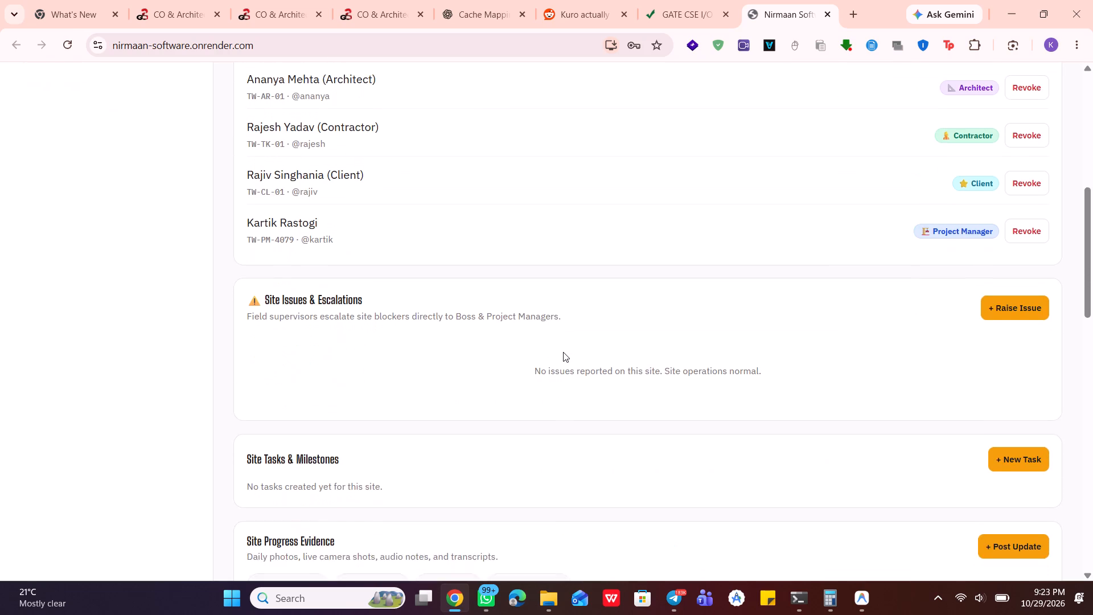
scroll(563, 352, down, 3)
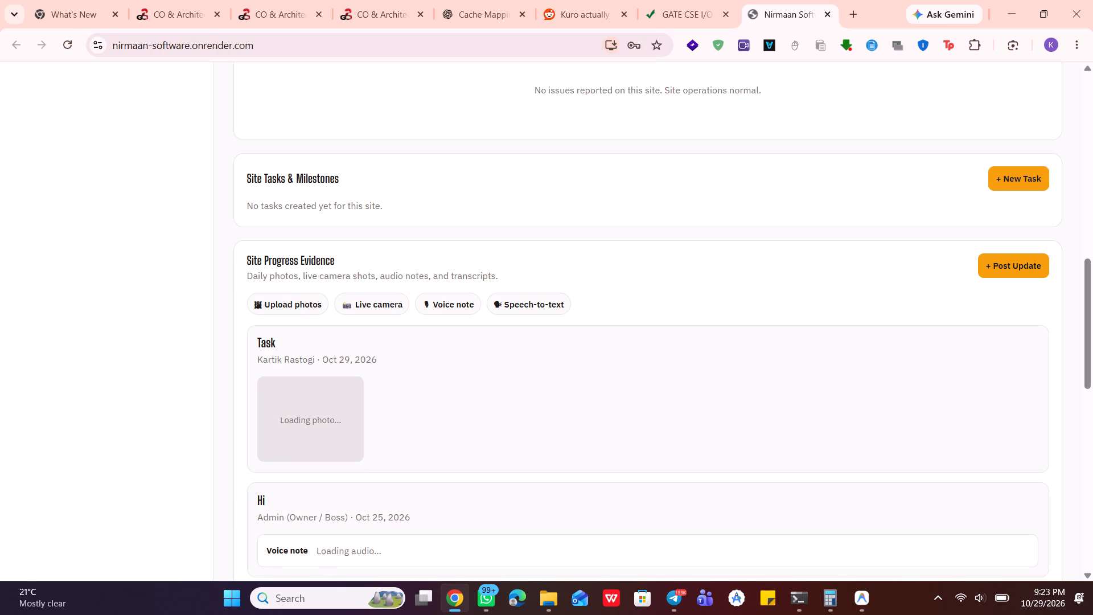
scroll(306, 415, down, 1)
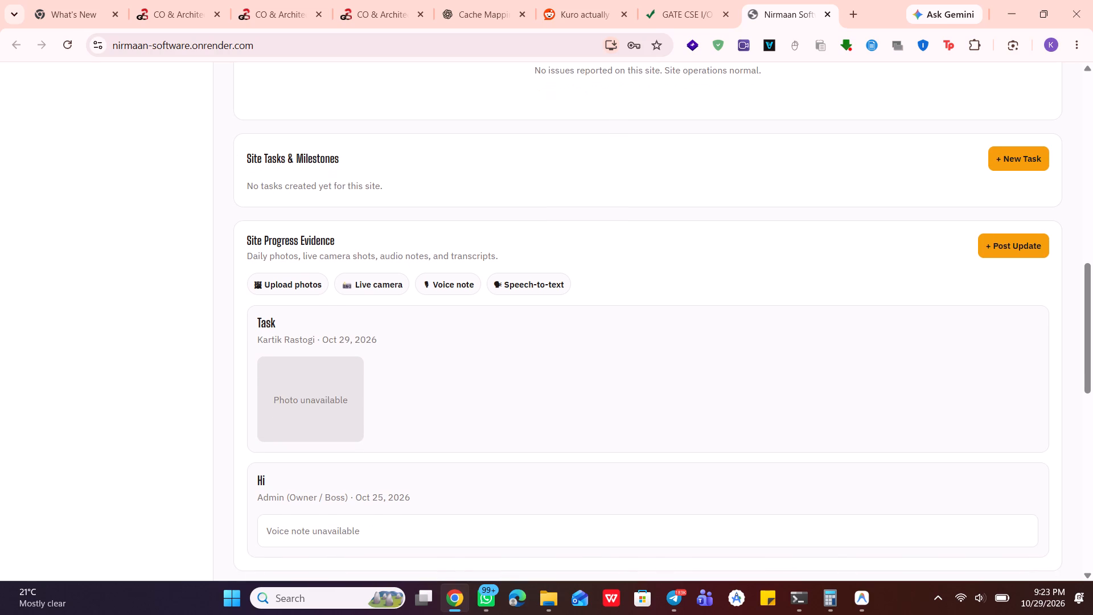
click(301, 421)
scroll(301, 421, down, 4)
scroll(301, 421, up, 2)
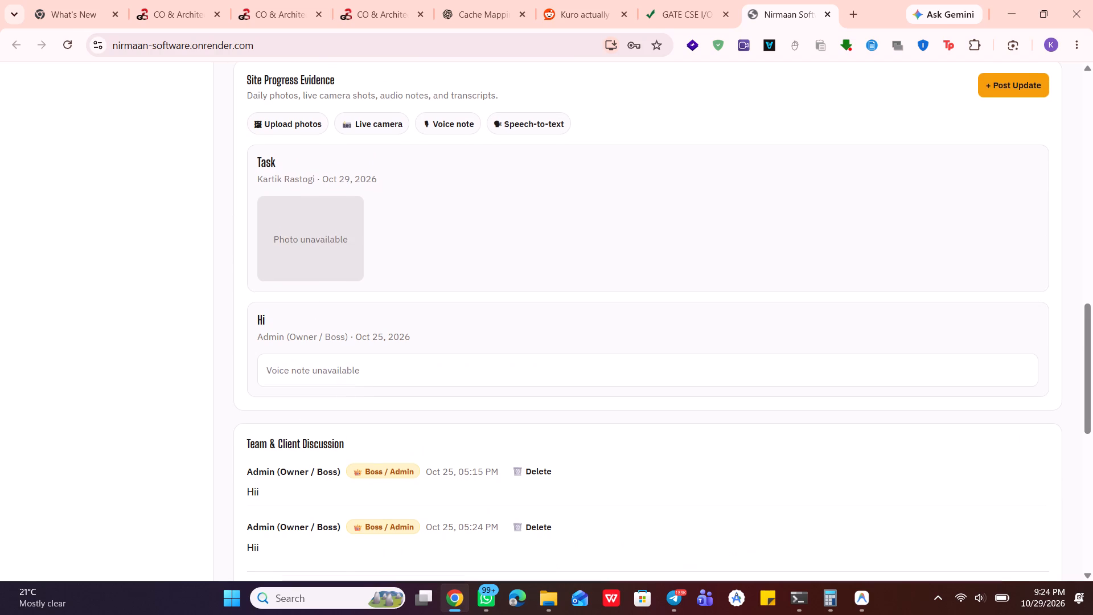
scroll(305, 241, down, 2)
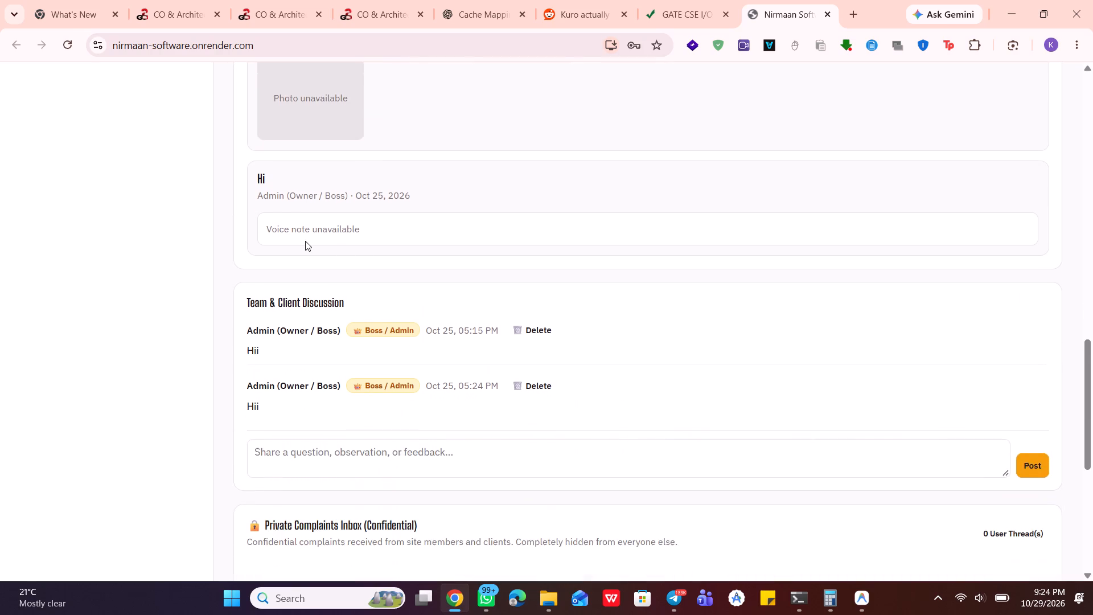
scroll(305, 241, down, 2)
Start a photo update under Site Progress Evidence and request the camera for the new site update.
scroll(305, 241, up, 1)
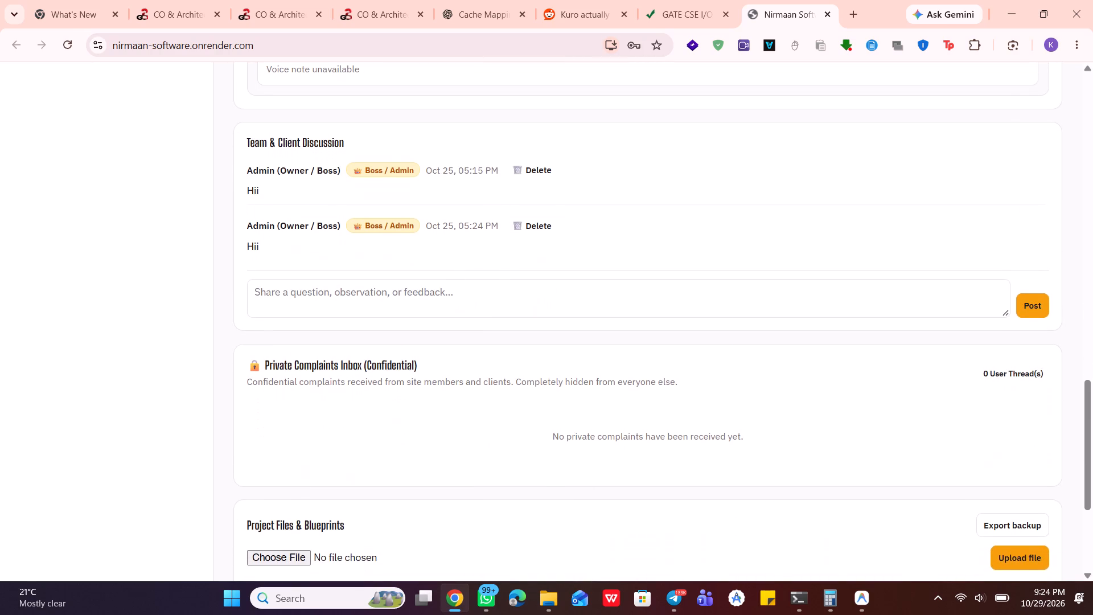
scroll(305, 241, up, 2)
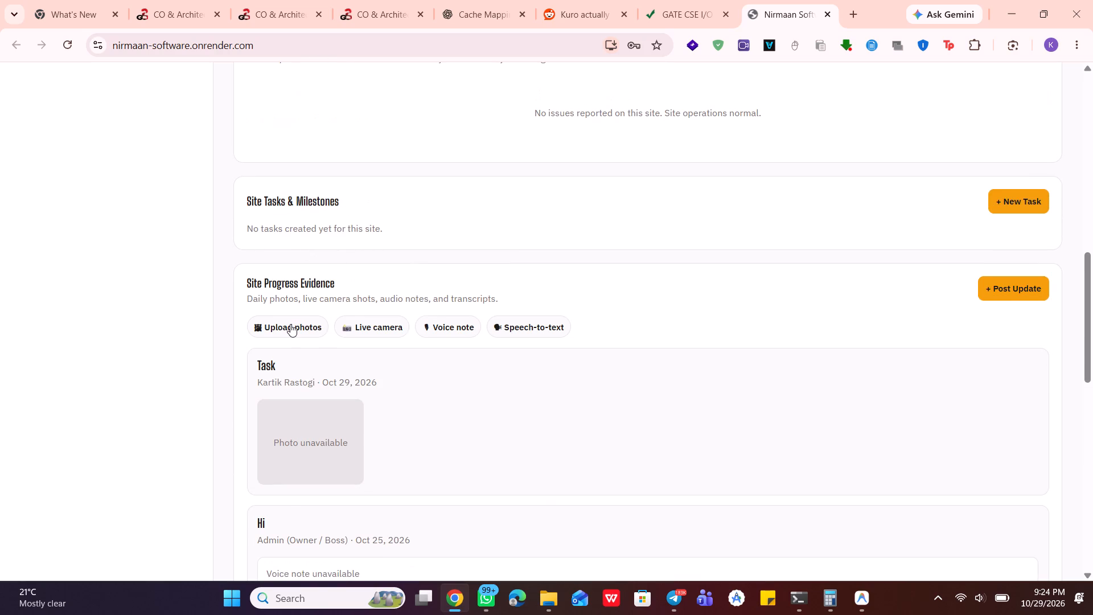
click(290, 324)
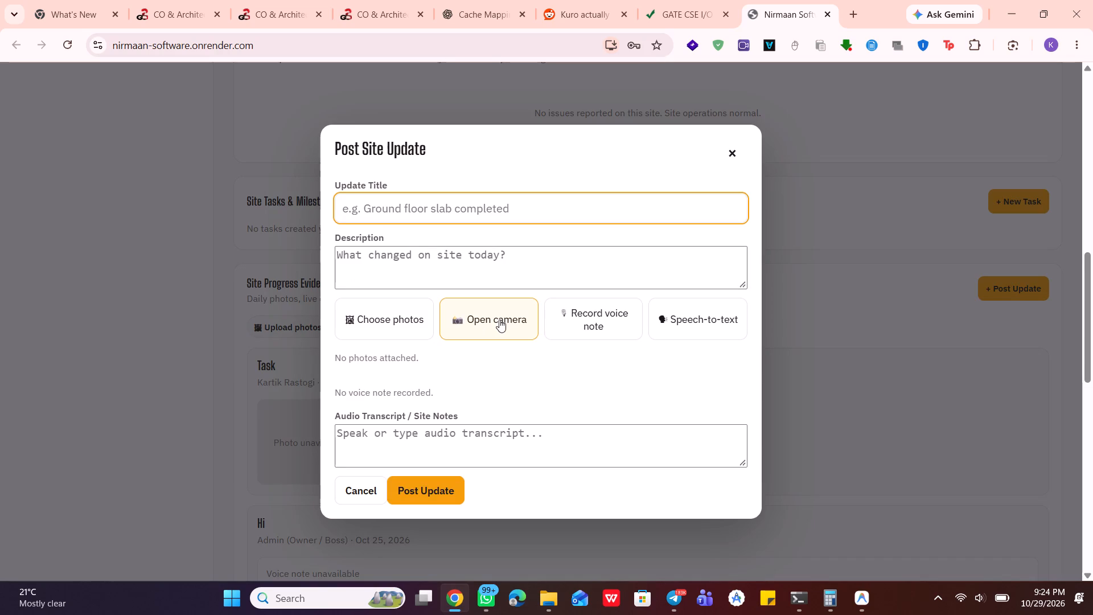
click(499, 319)
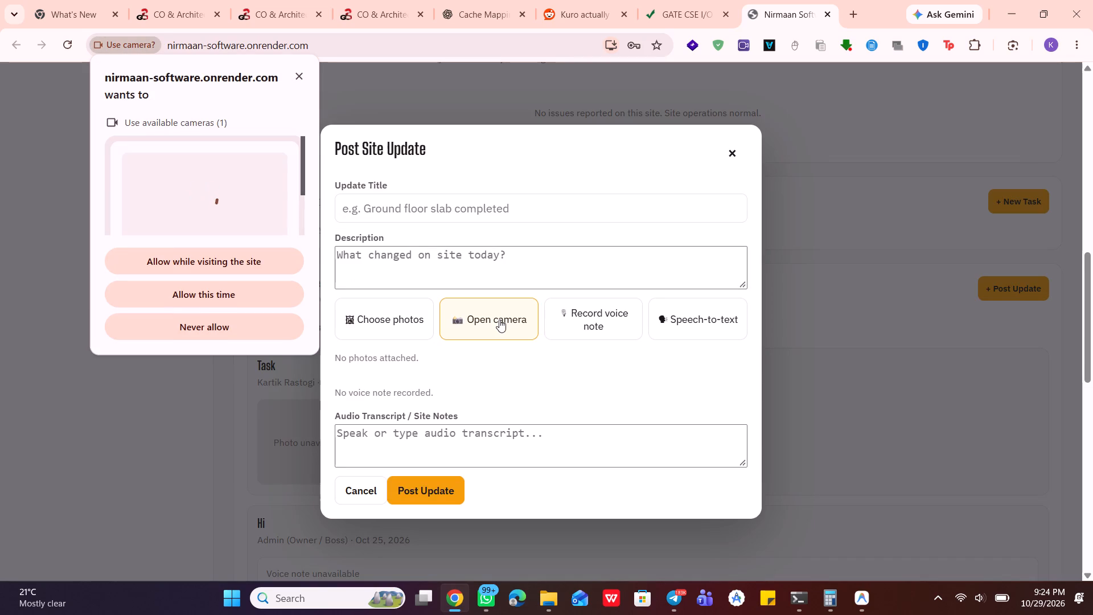
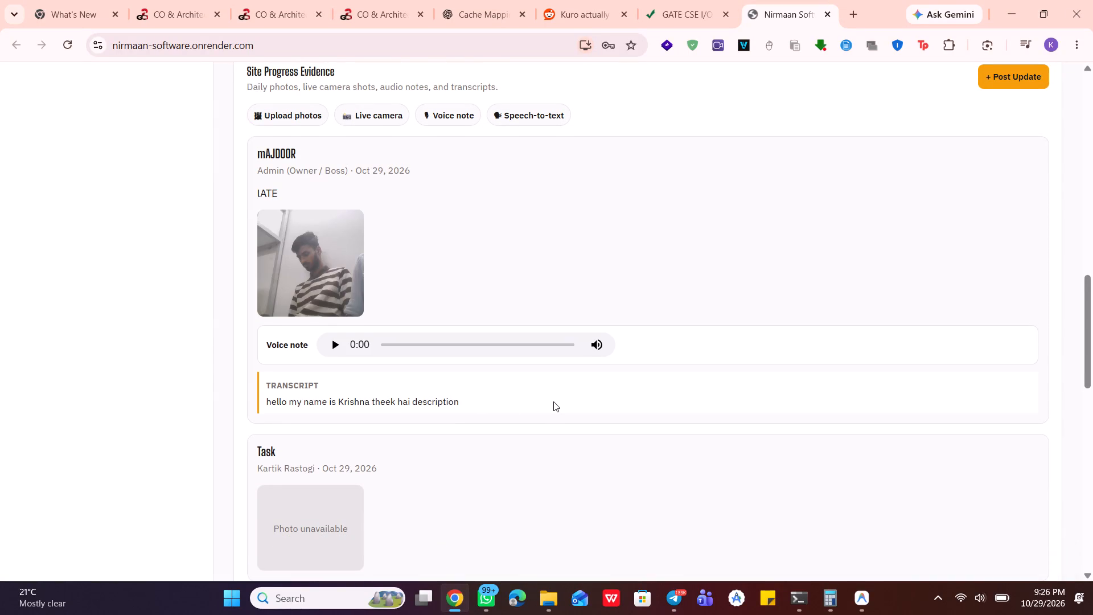
Examine the posted update under Site Progress Evidence, the project files section, and the budget and team access overview of Skyline Luxury Towers.
scroll(553, 401, up, 1)
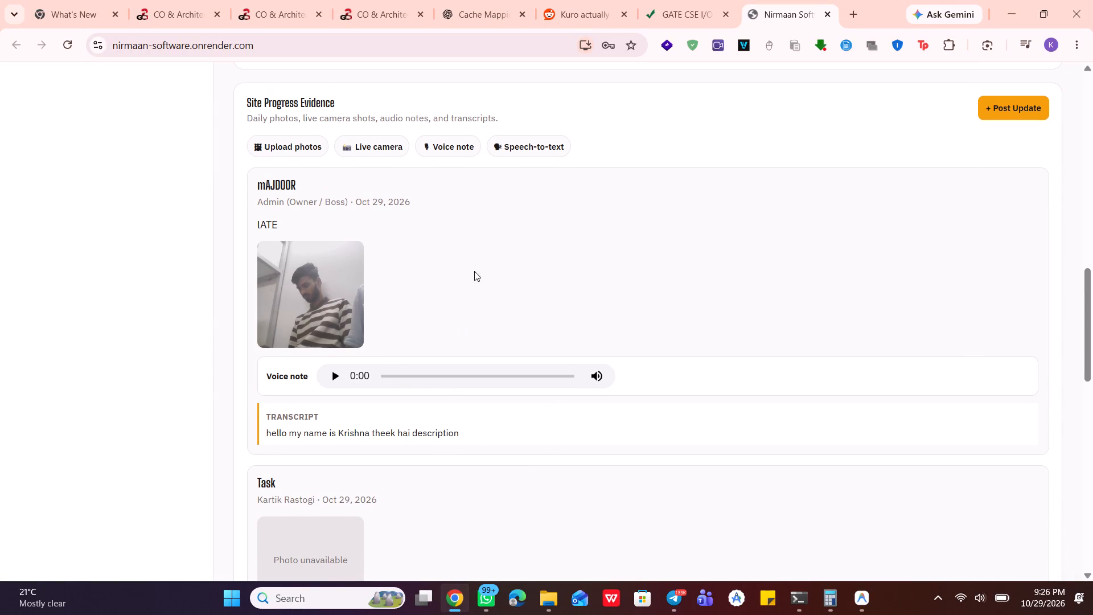
scroll(516, 359, down, 2)
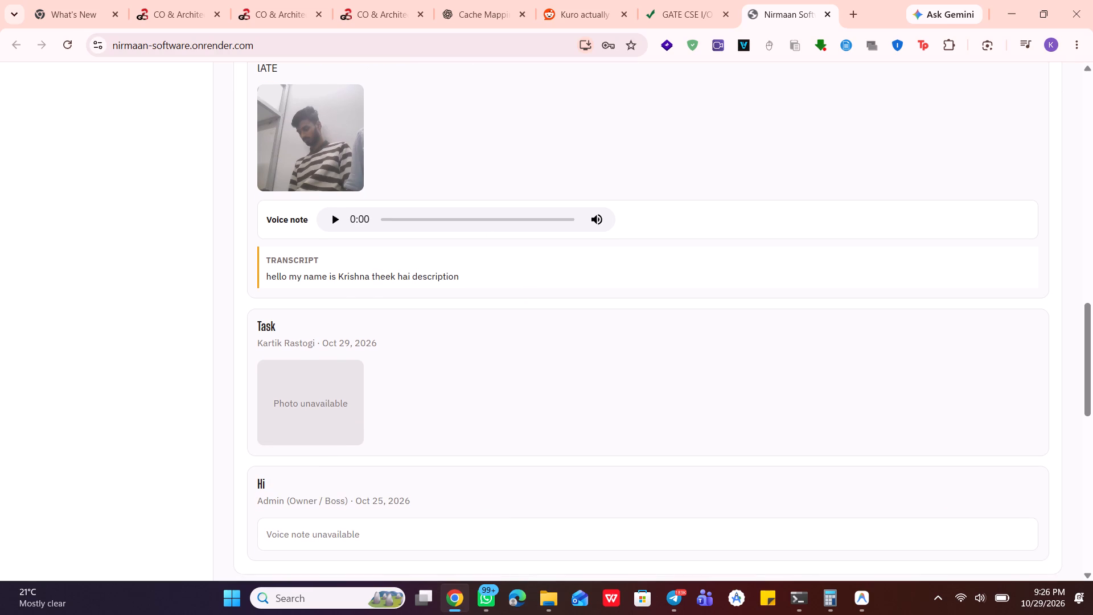
scroll(293, 404, up, 1)
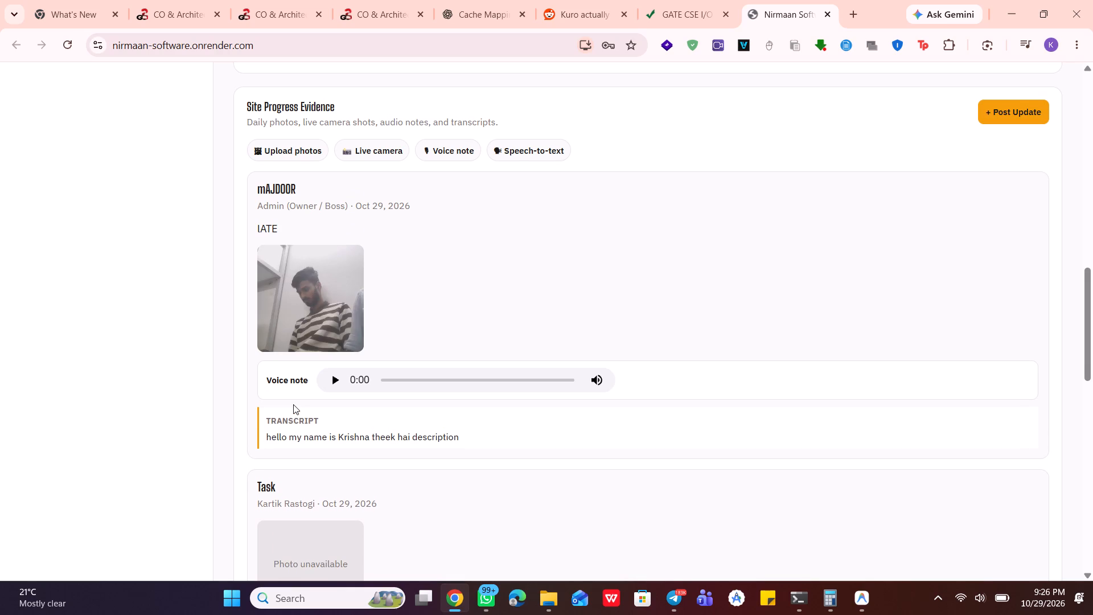
scroll(293, 404, down, 2)
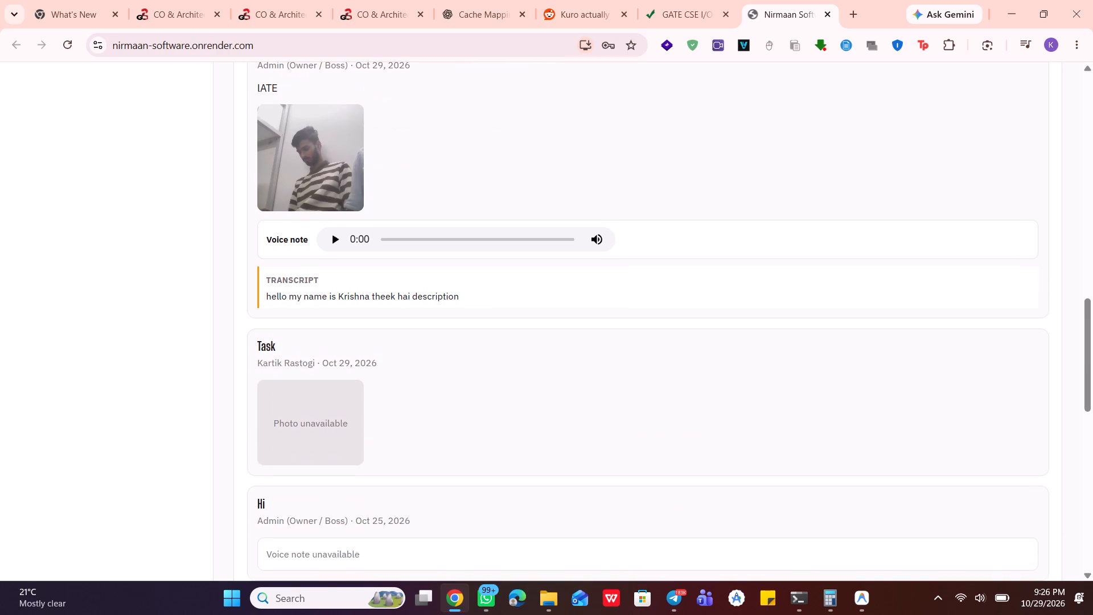
scroll(293, 404, down, 7)
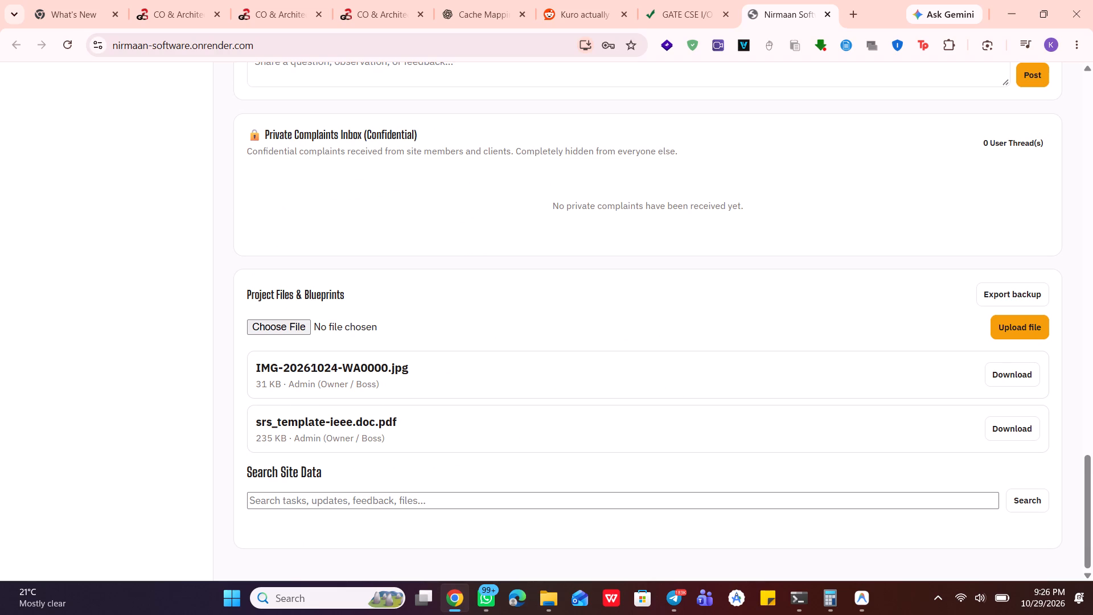
scroll(305, 424, up, 7)
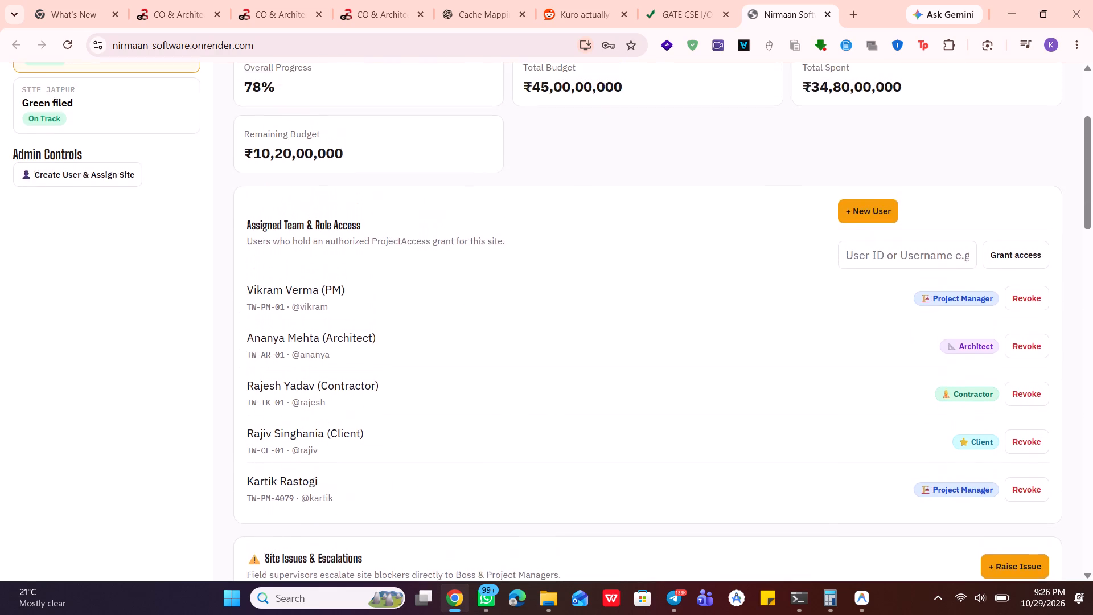
scroll(305, 424, up, 6)
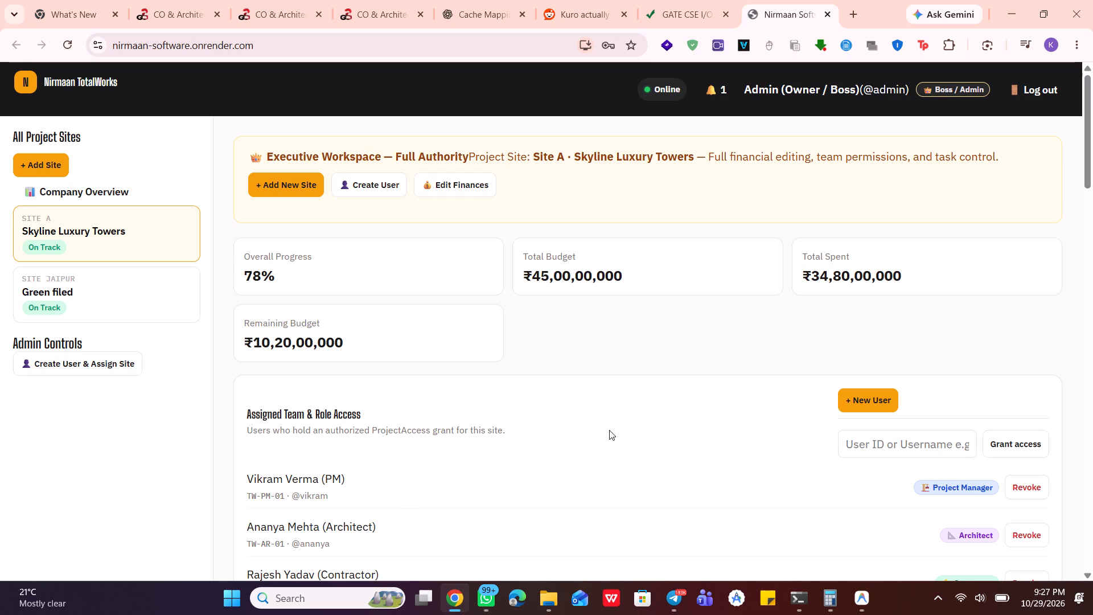
scroll(609, 430, down, 2)
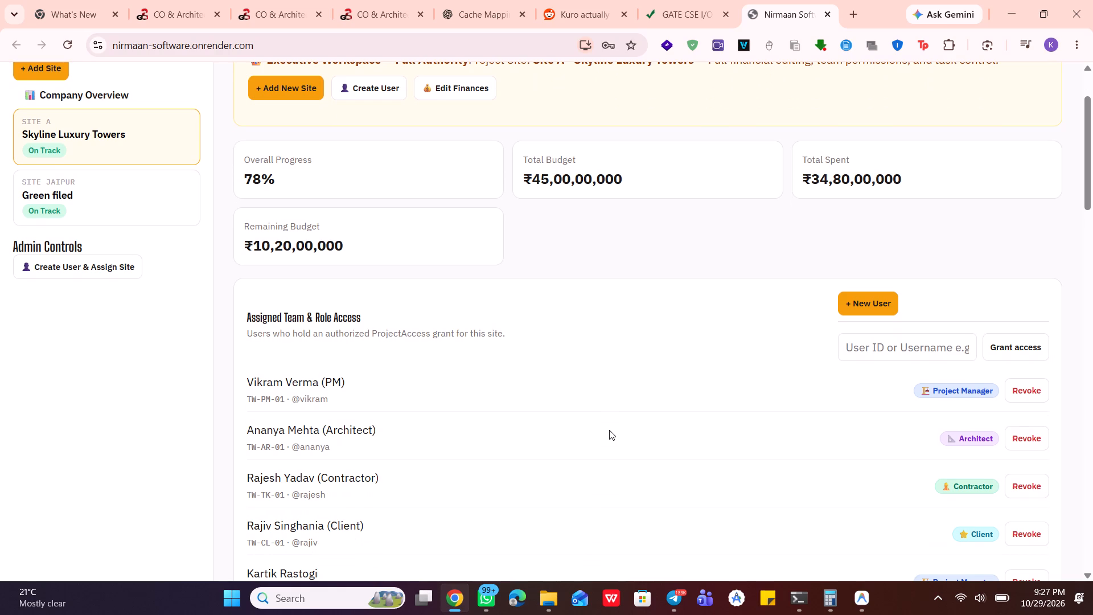
scroll(609, 430, up, 1)
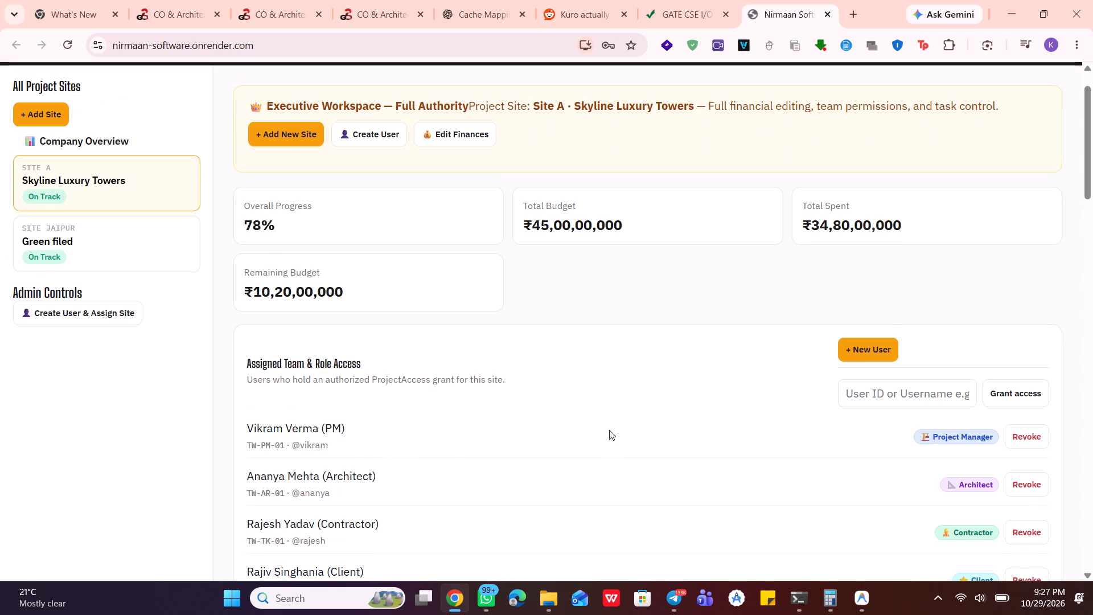
scroll(609, 430, up, 2)
Switch to File Explorer and look through the nirmaan-software-final-predeploy folder in Downloads.
click(550, 600)
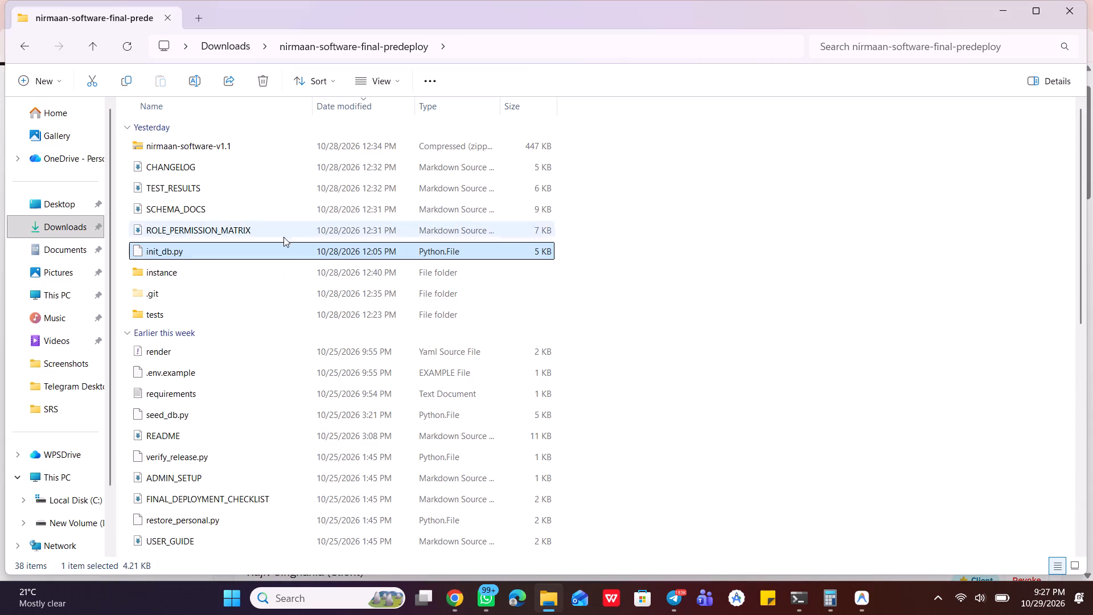
click(228, 42)
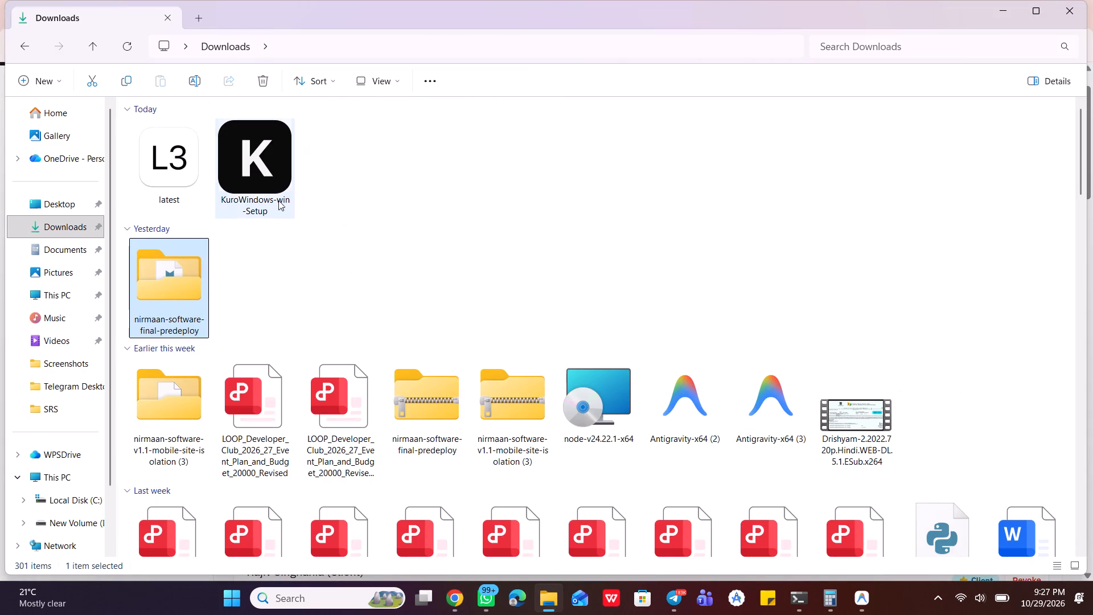
double_click(186, 293)
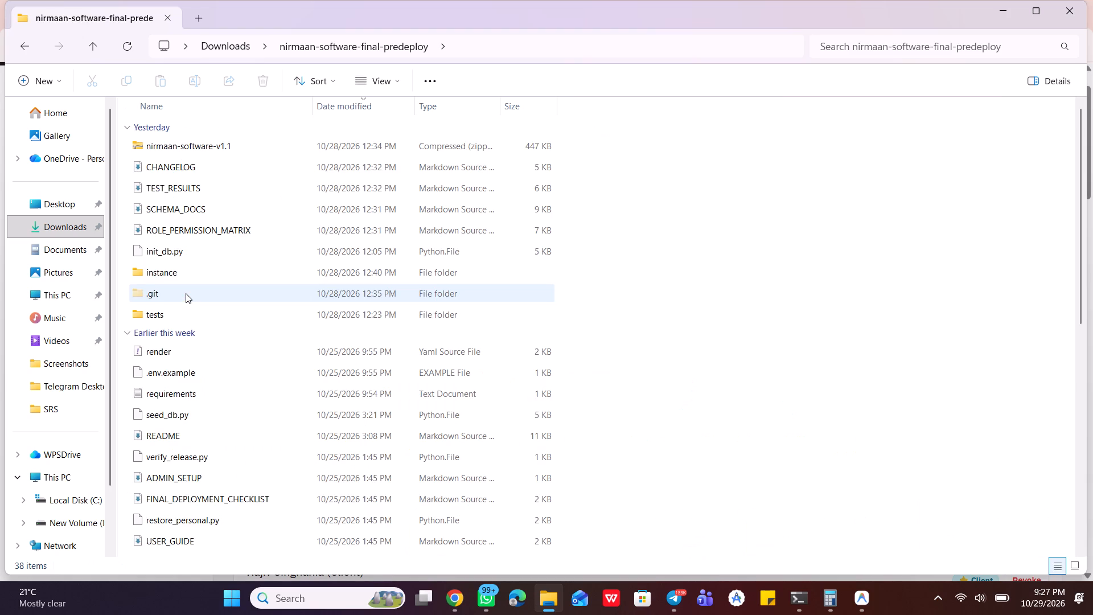
scroll(186, 293, down, 3)
scroll(186, 293, right, 1)
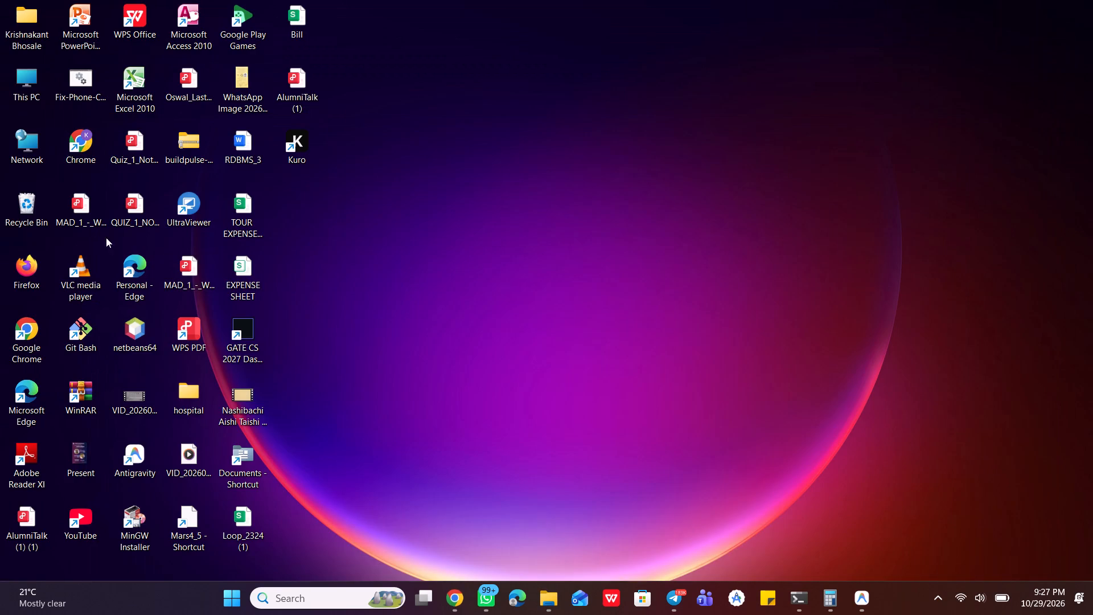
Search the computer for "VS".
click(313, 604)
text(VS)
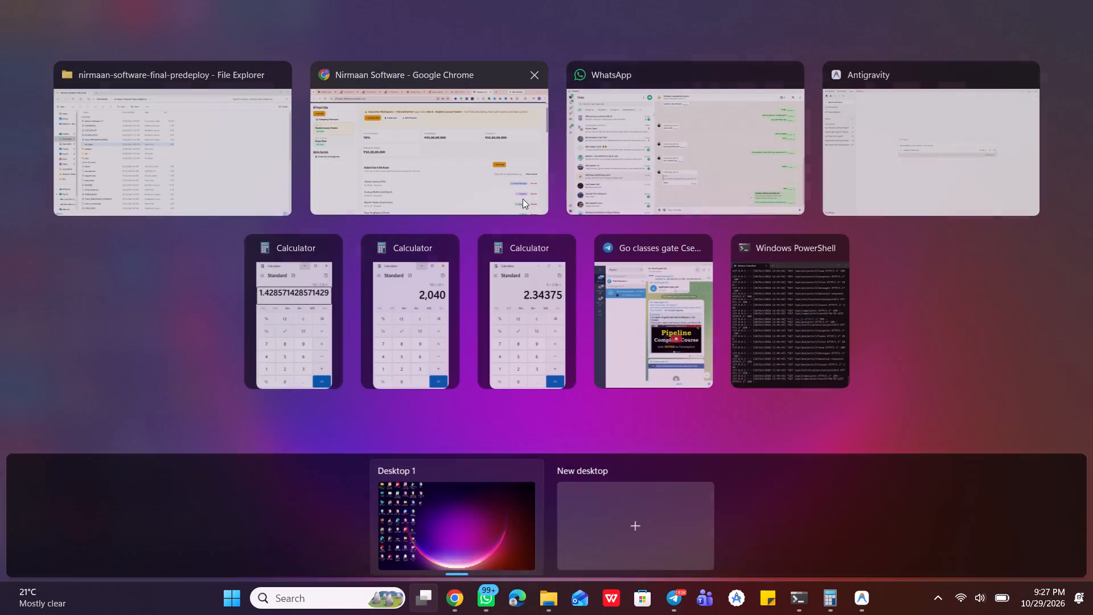
Switch back to the Nirmaan Software page in Chrome and review the Skyline Luxury Towers sections down to the Site Progress Evidence entries.
click(516, 186)
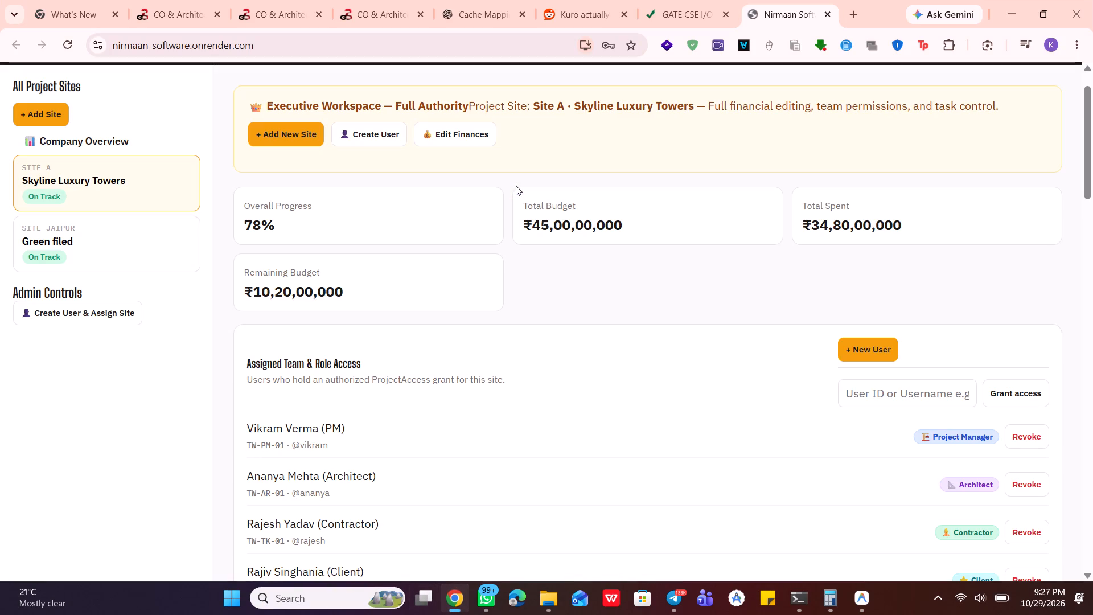
scroll(516, 186, down, 6)
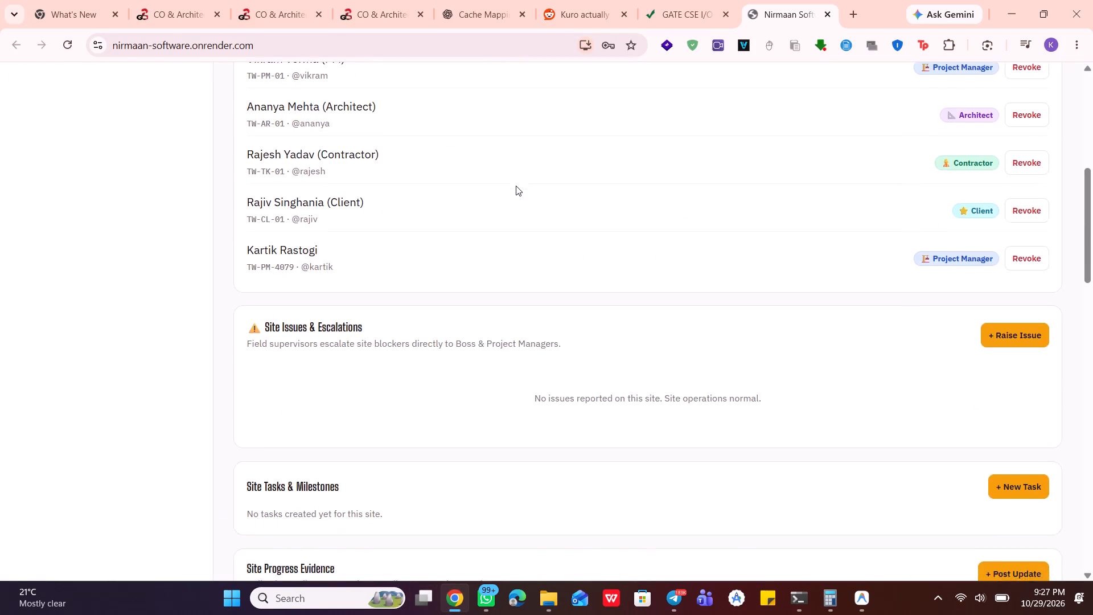
scroll(516, 186, down, 2)
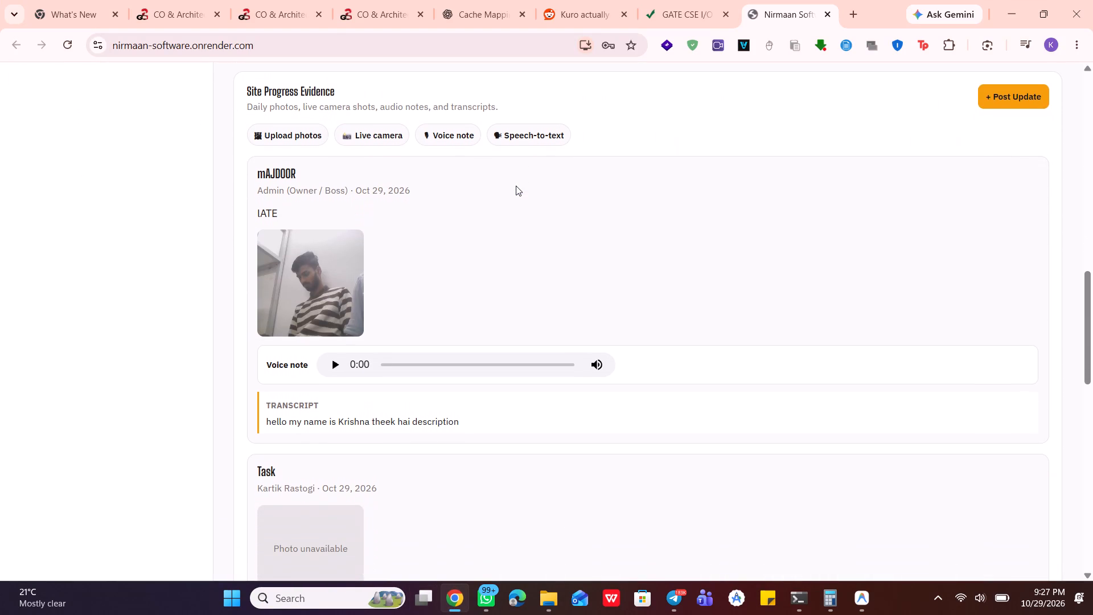
scroll(290, 268, down, 2)
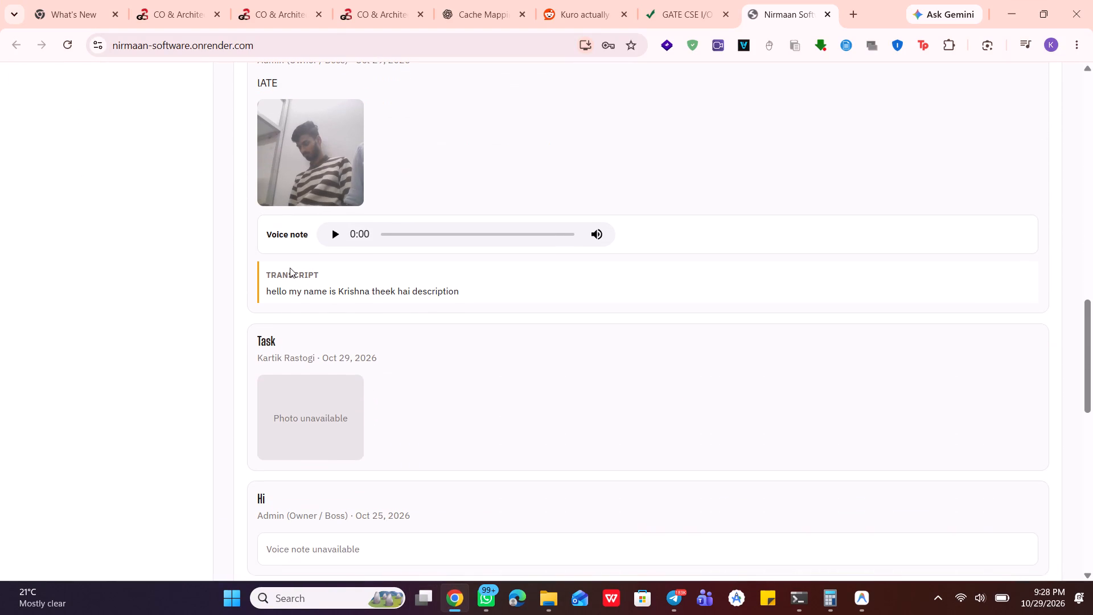
scroll(290, 268, up, 4)
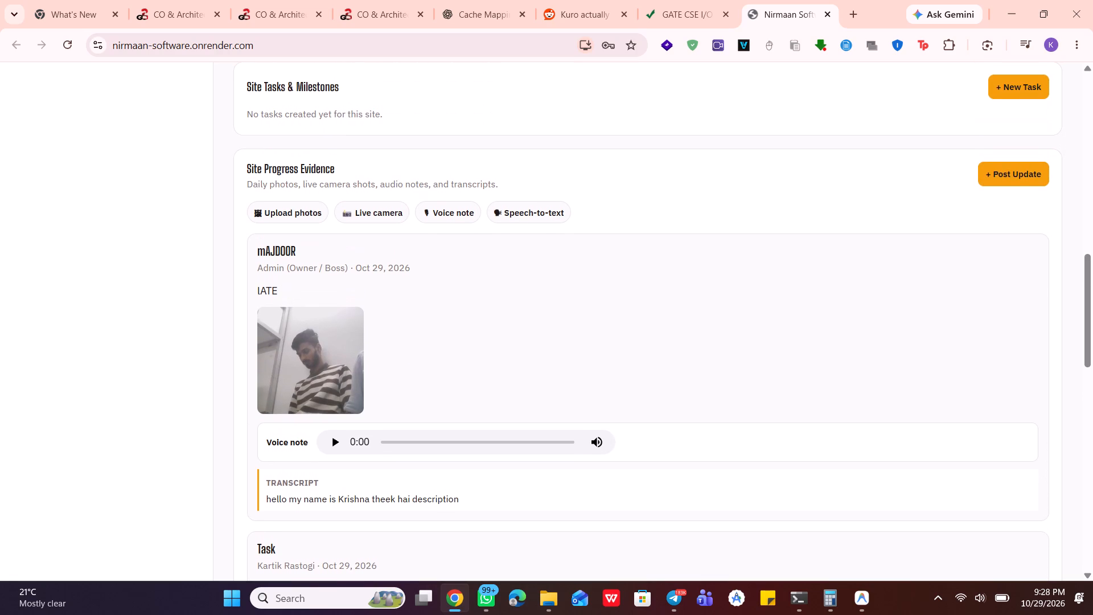
scroll(290, 268, up, 1)
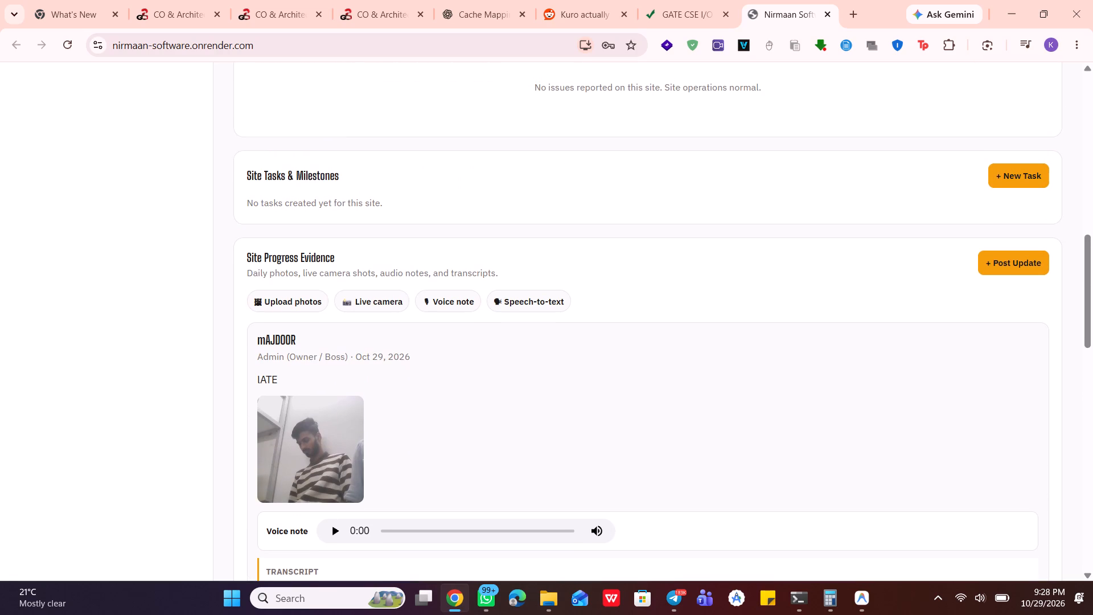
scroll(290, 268, up, 1)
scroll(290, 268, down, 2)
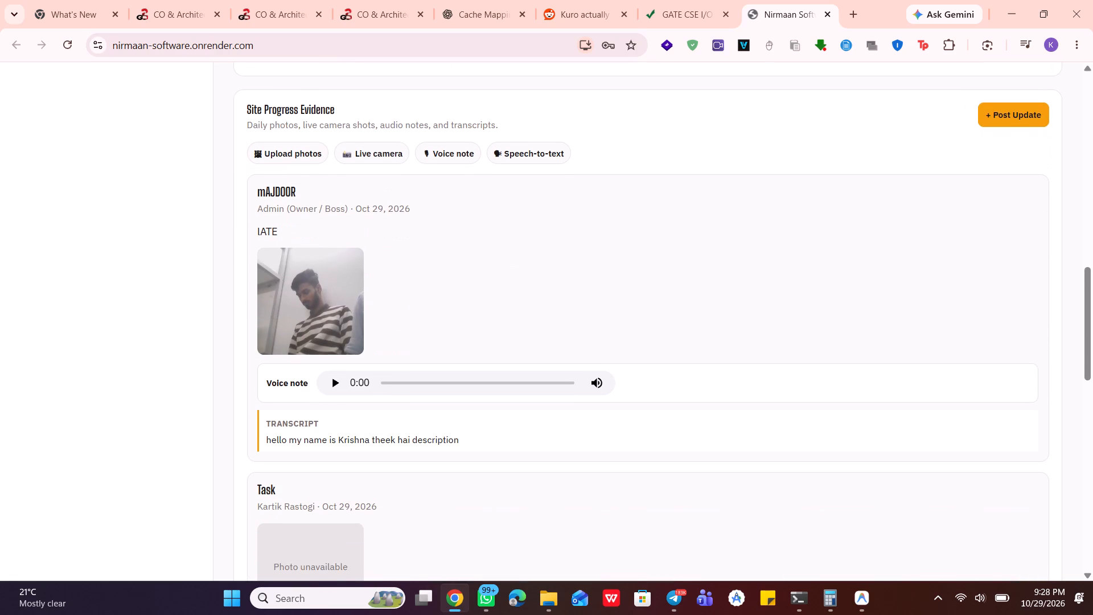
Examine the Team & Client Discussion, Private Complaints Inbox, and Project Files & Blueprints sections of the site.
scroll(290, 268, down, 3)
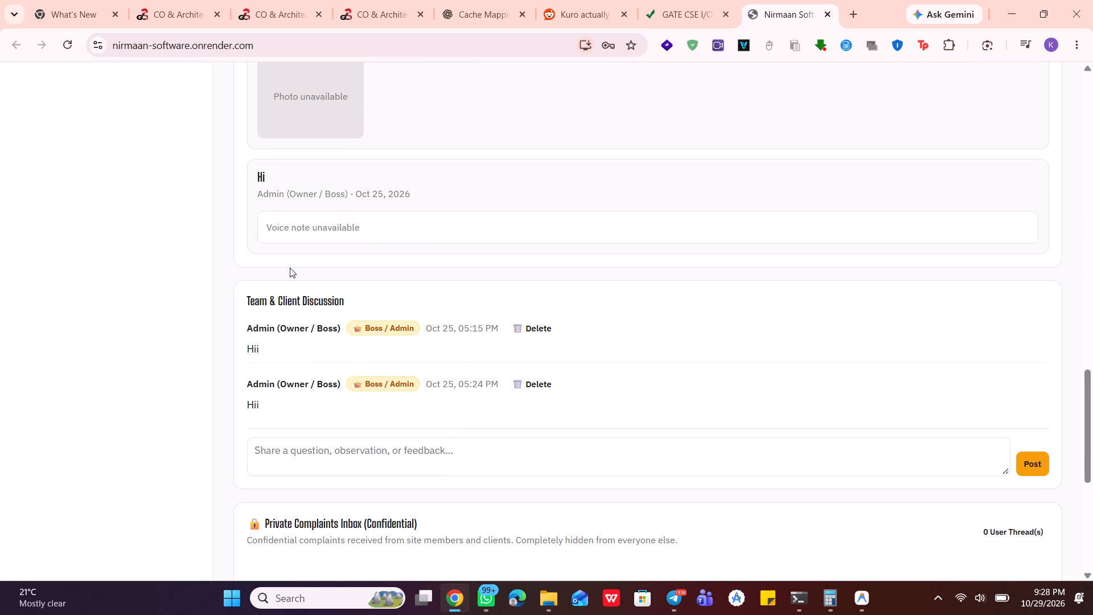
scroll(290, 268, down, 1)
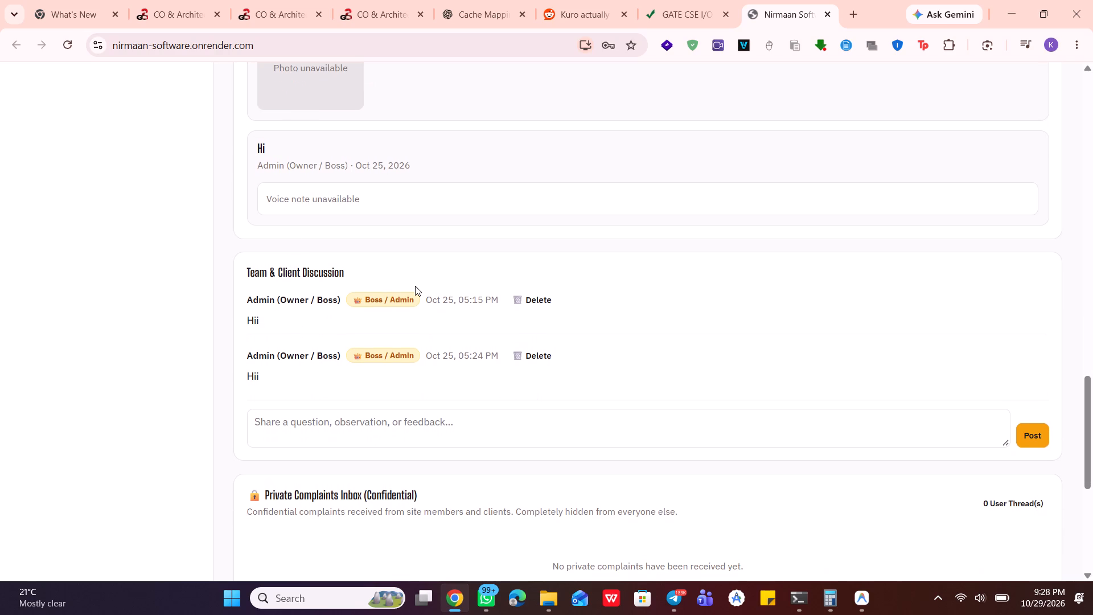
scroll(415, 286, down, 4)
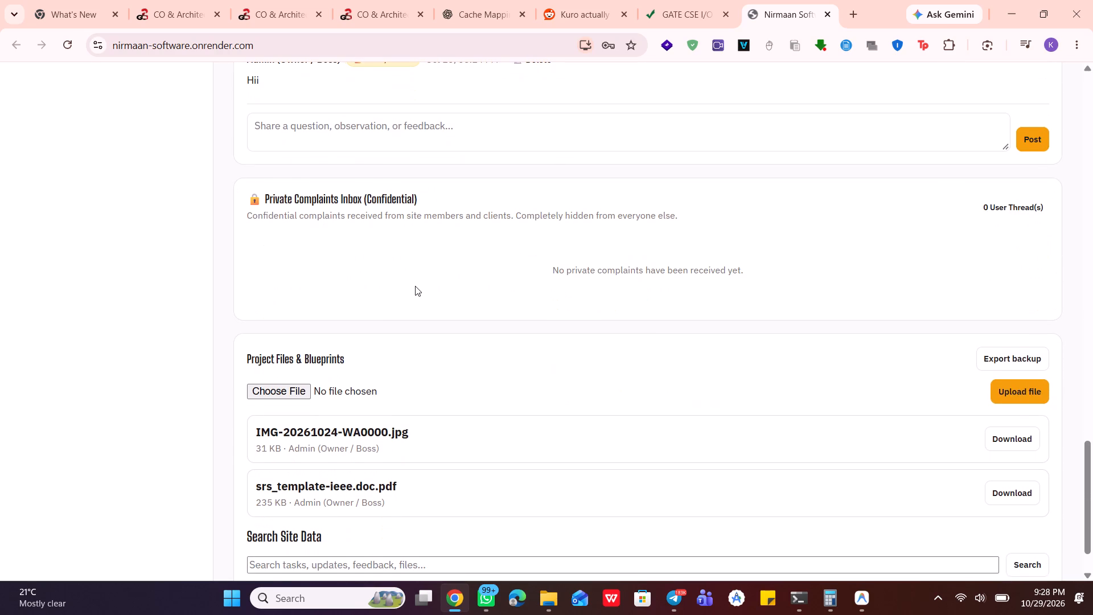
scroll(415, 286, down, 1)
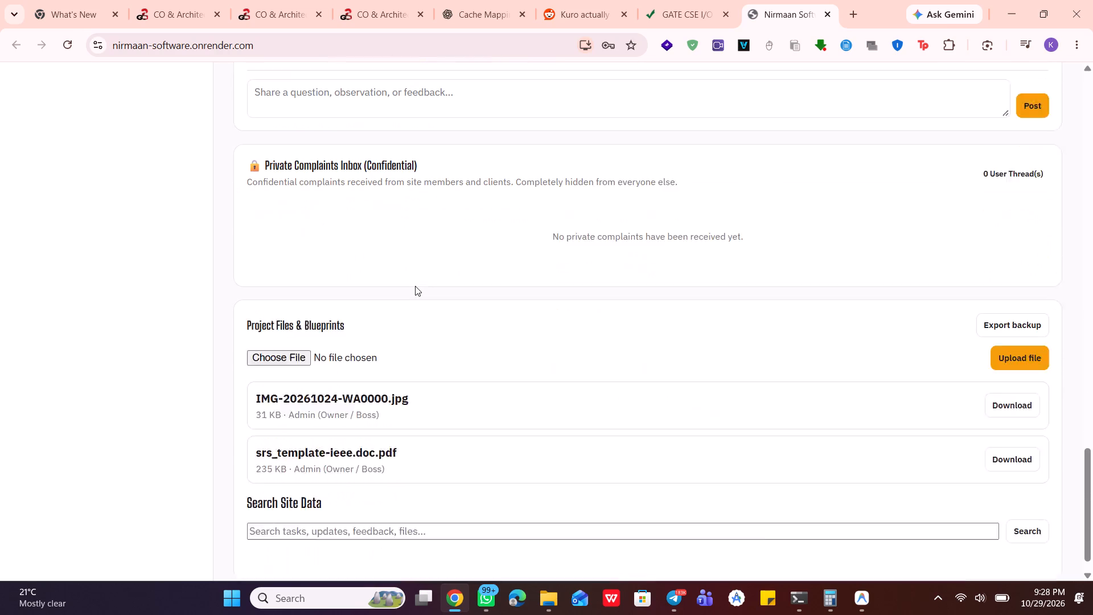
scroll(415, 286, down, 1)
scroll(415, 286, up, 1)
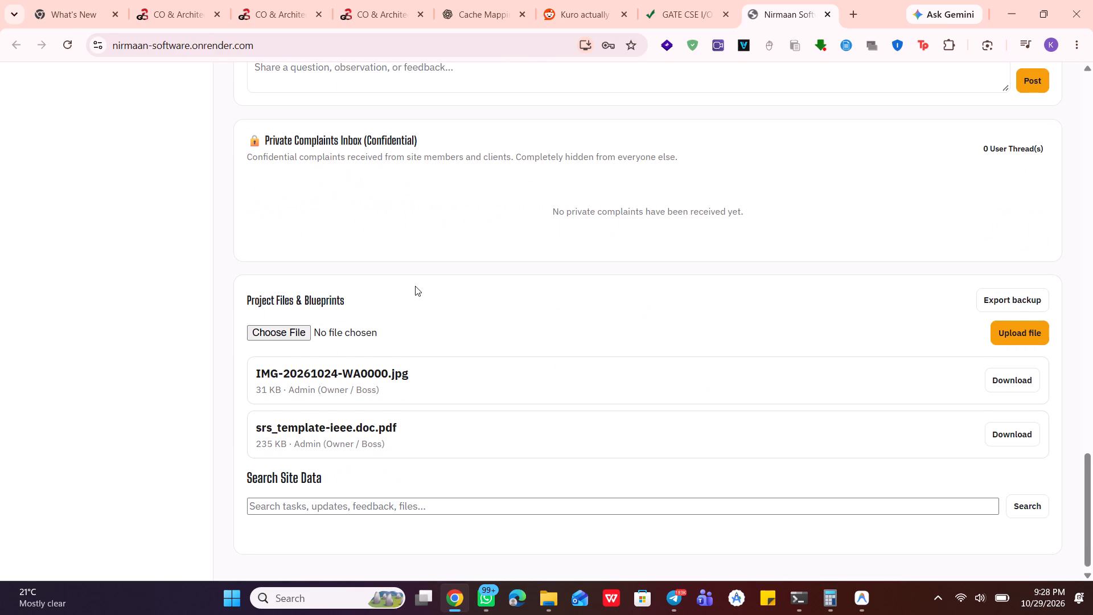
scroll(415, 286, up, 2)
scroll(411, 374, up, 3)
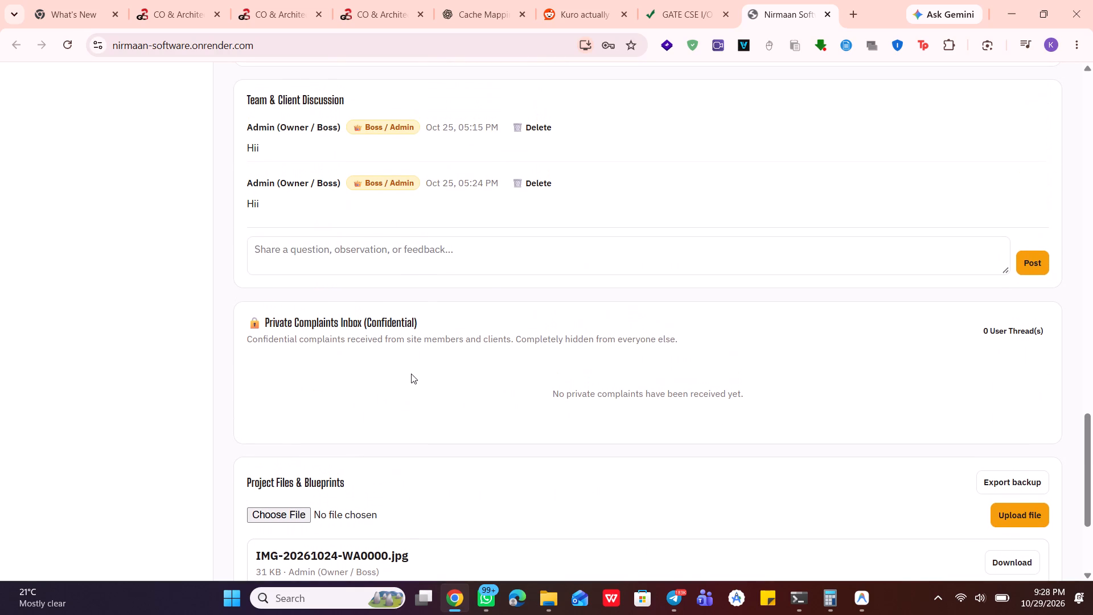
Play the voice note attached to the mAJDOOR update under Site Progress Evidence and look over the issues and tasks sections above it.
scroll(411, 374, up, 4)
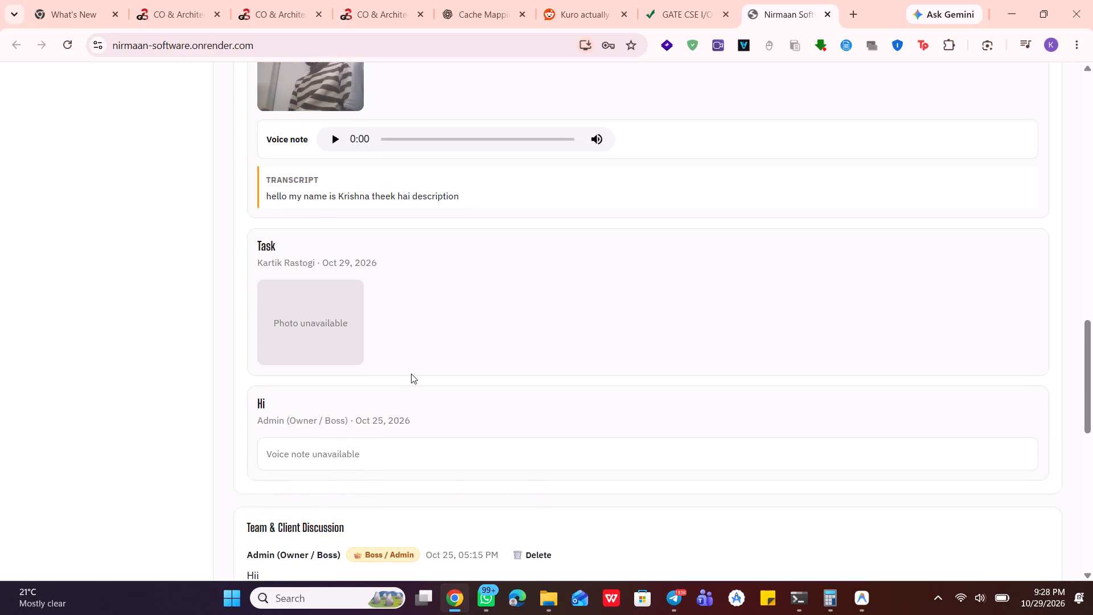
scroll(411, 374, up, 3)
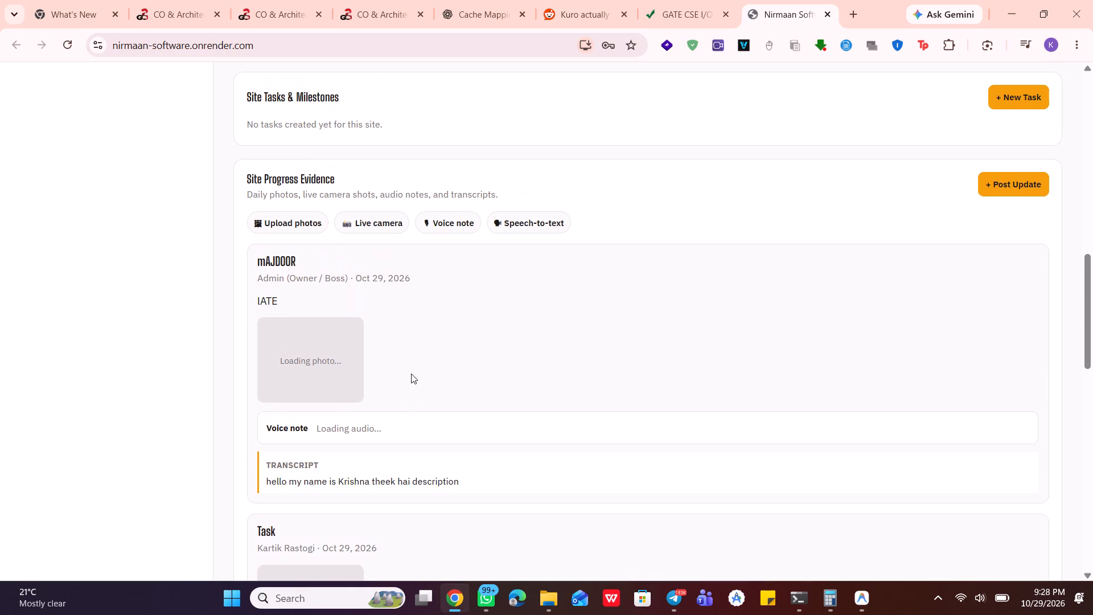
scroll(368, 375, up, 1)
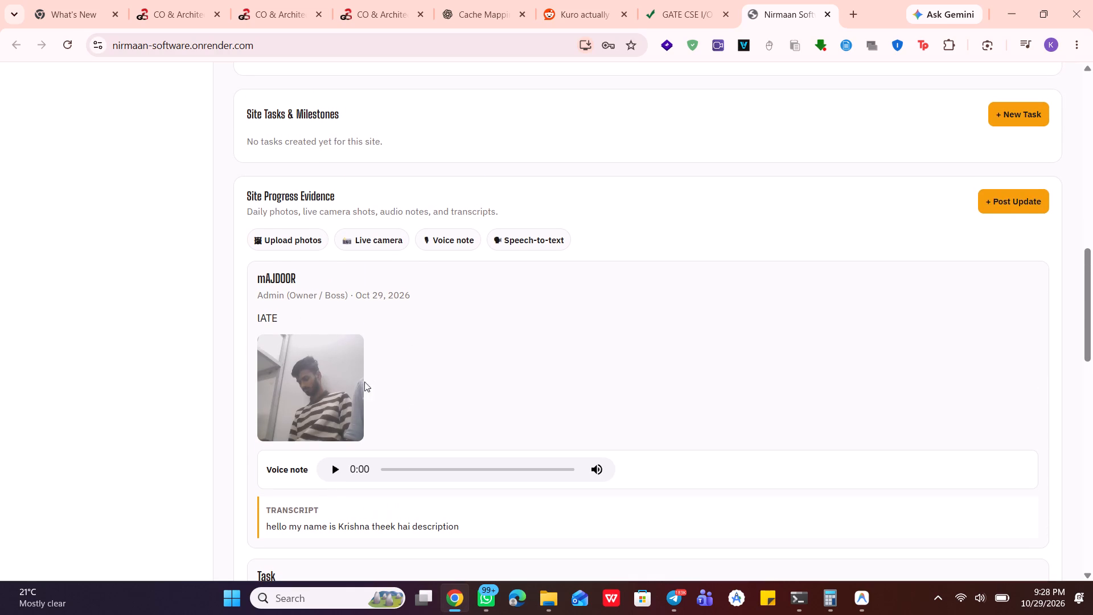
click(341, 471)
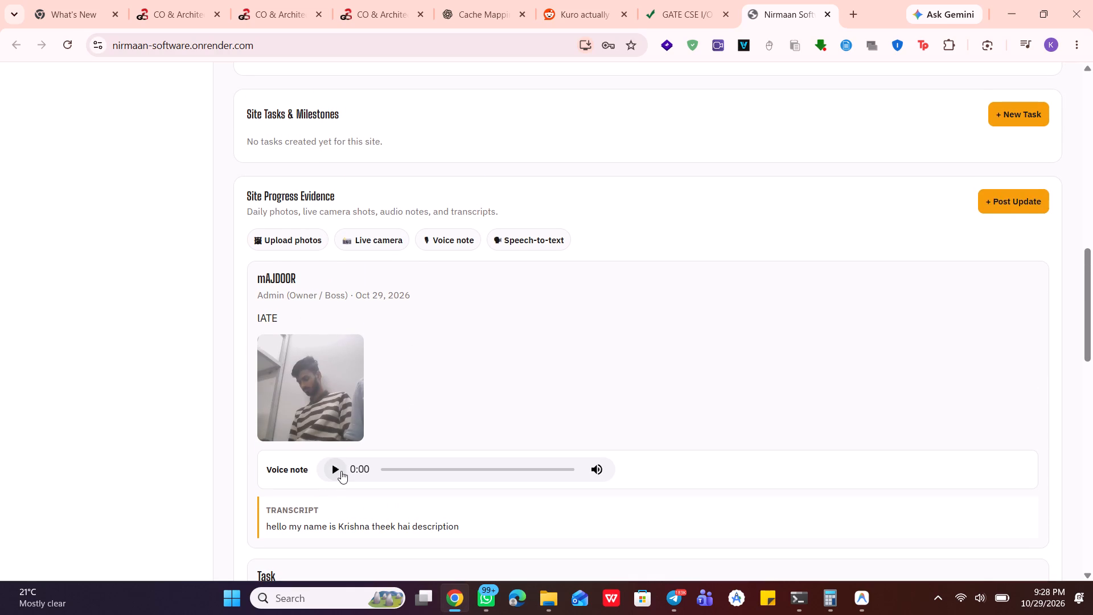
click(341, 471)
scroll(341, 471, up, 1)
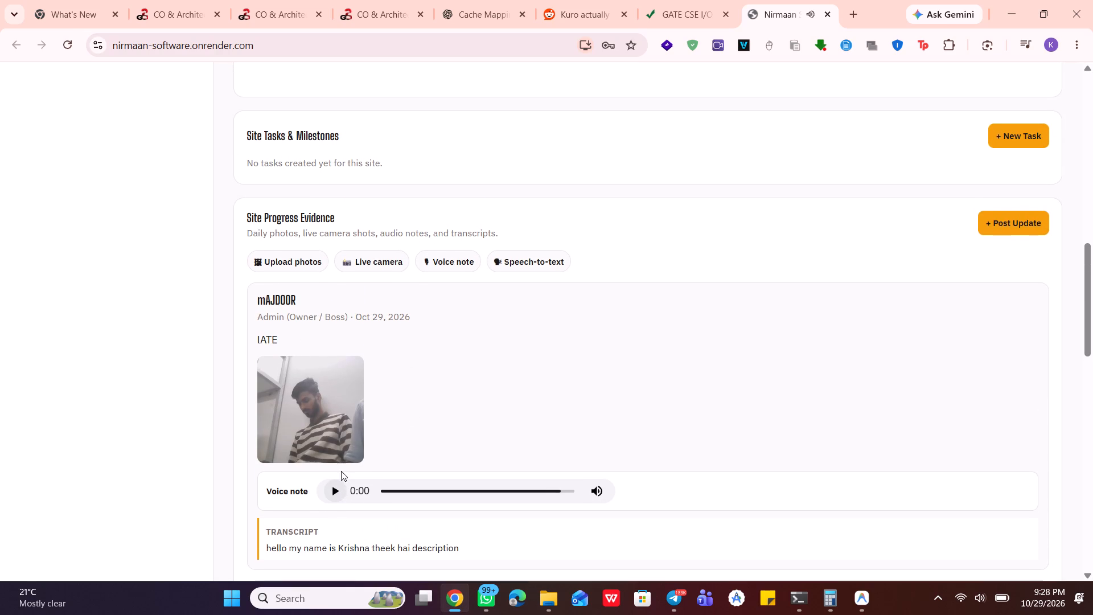
scroll(341, 471, up, 3)
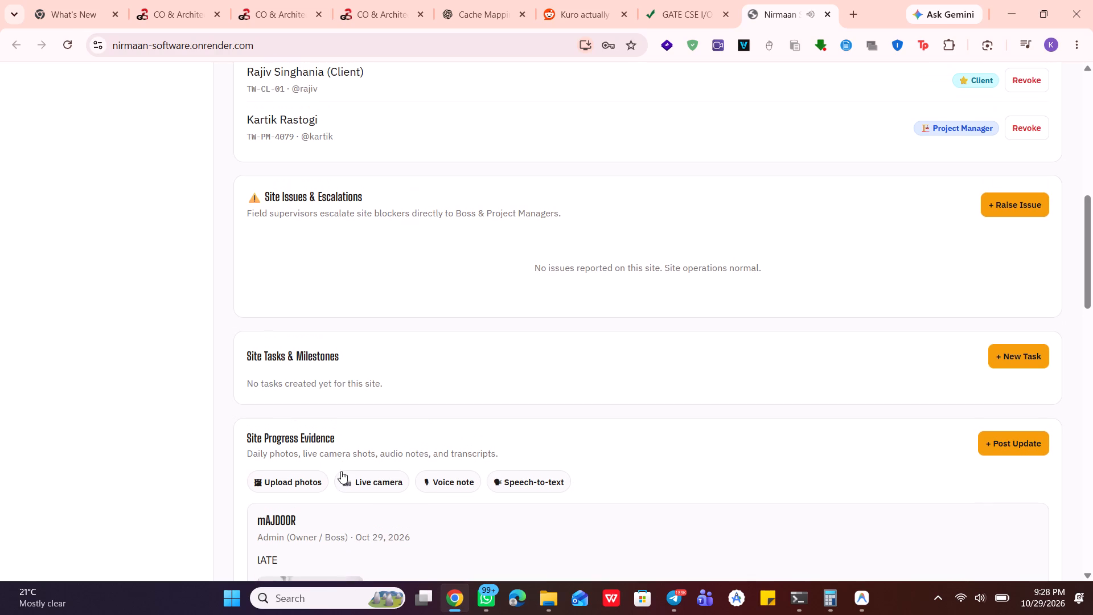
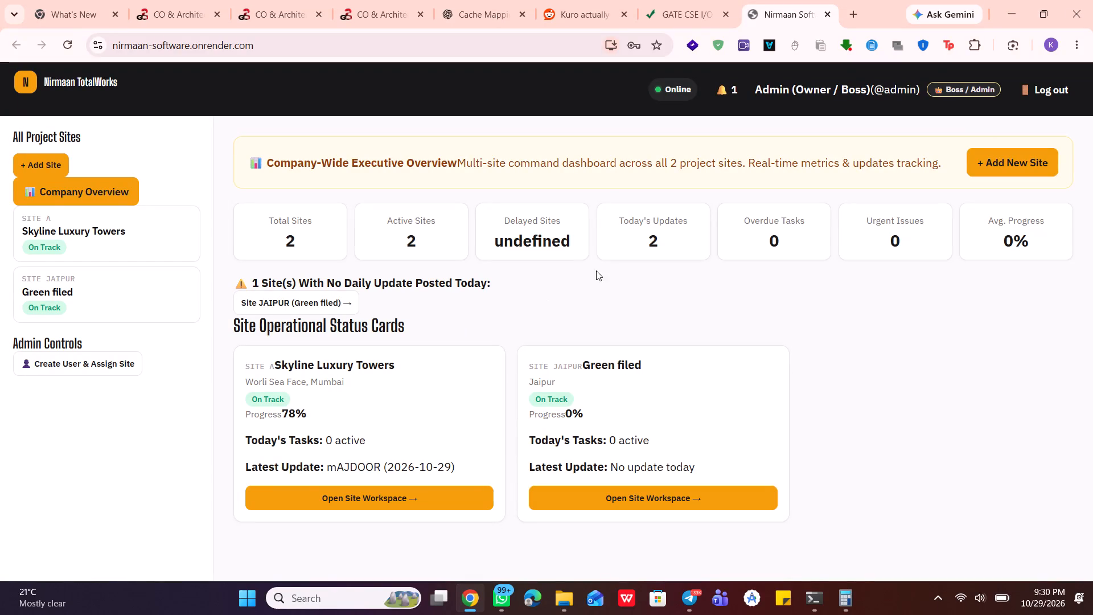
View the Skyline Luxury Towers site workspace and return to the Company Overview.
click(59, 243)
click(603, 491)
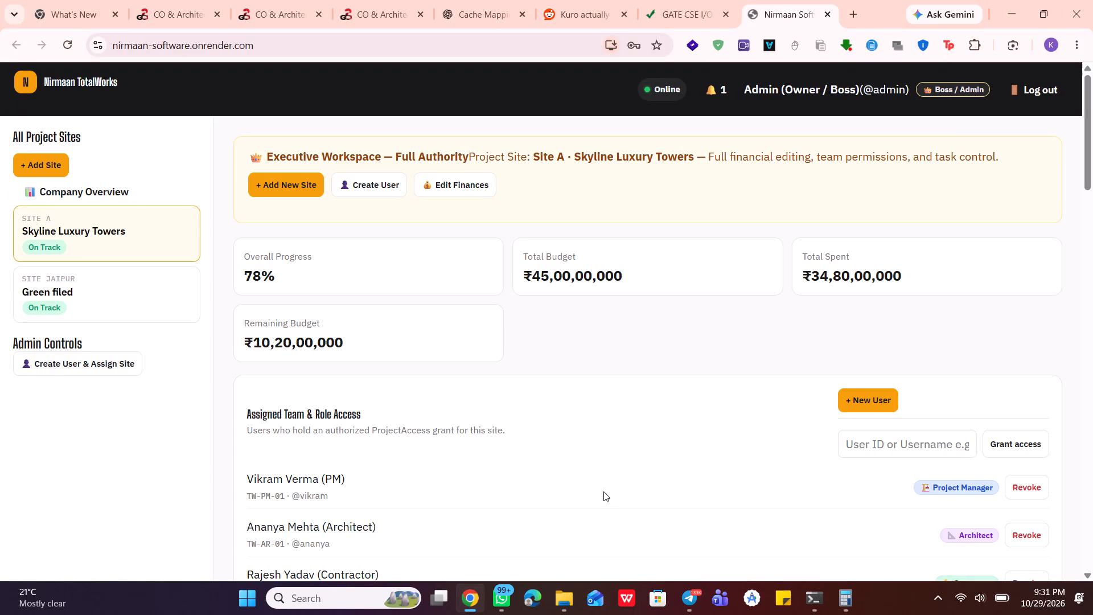
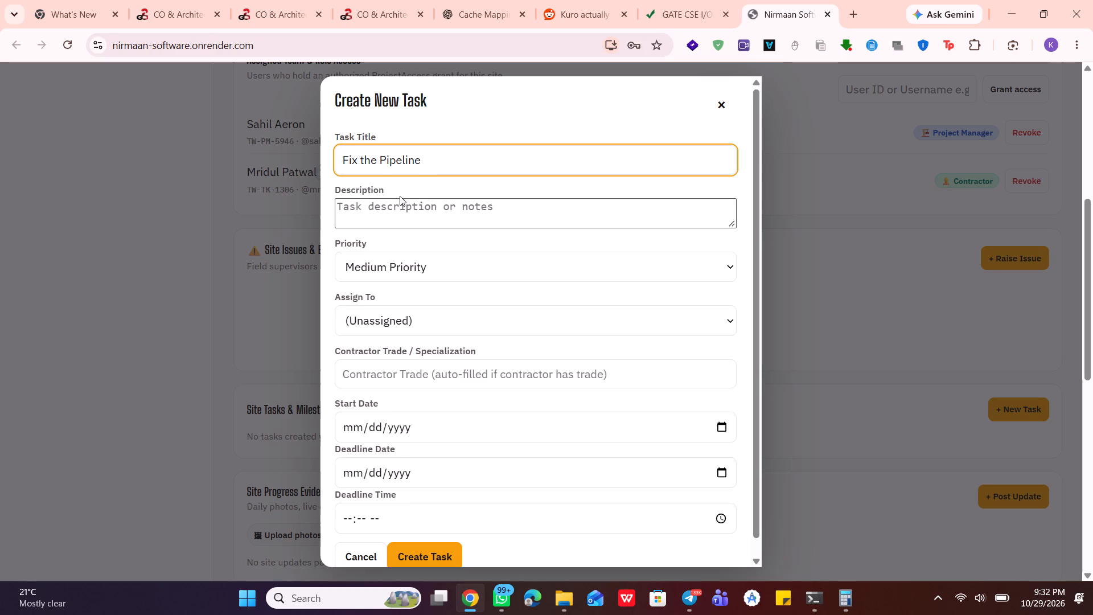
Enter hjk as the description of the new Fix the Pipeline task.
click(397, 220)
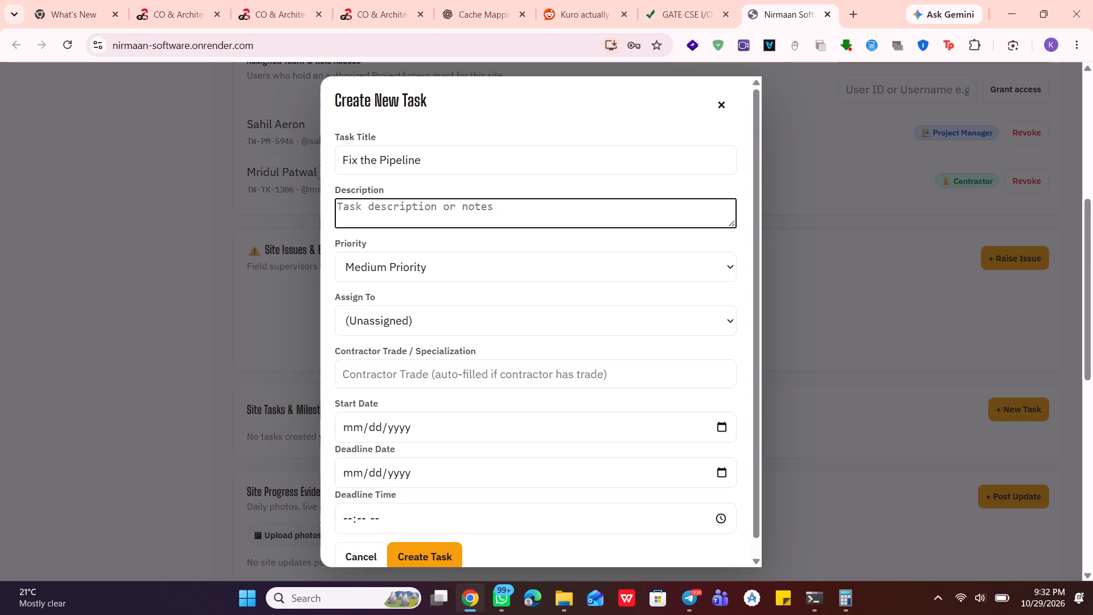
text(rget)
key(BackSpace)
key(BackSpace)
key(BackSpace)
key(BackSpace)
key(BackSpace)
key(BackSpace)
text(hjk)
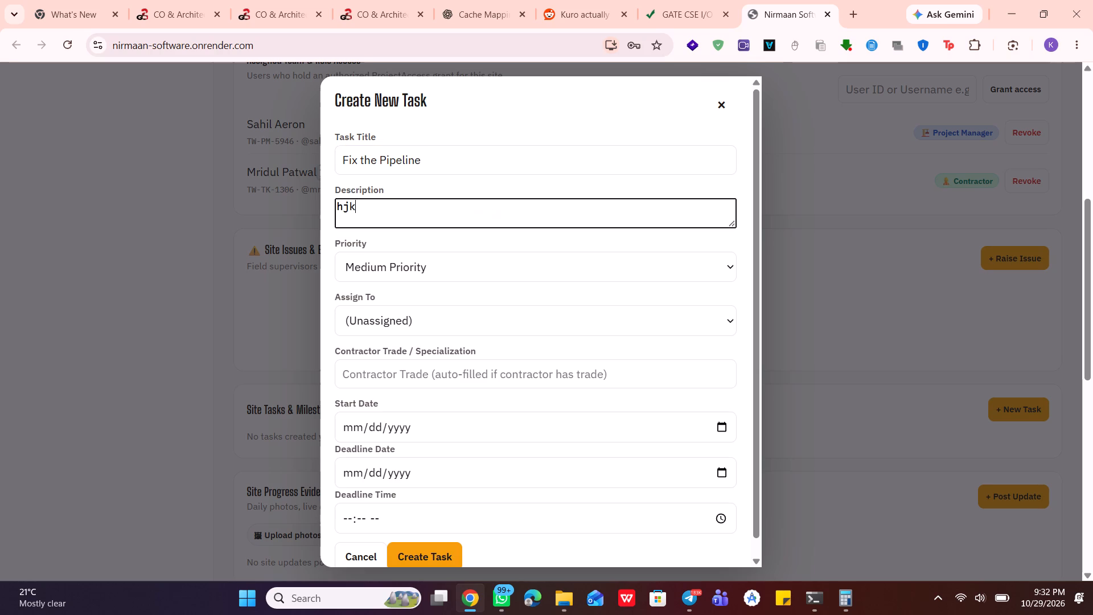
Choose Medium Priority for the task and assign it to the site's plumbing contractor.
click(380, 267)
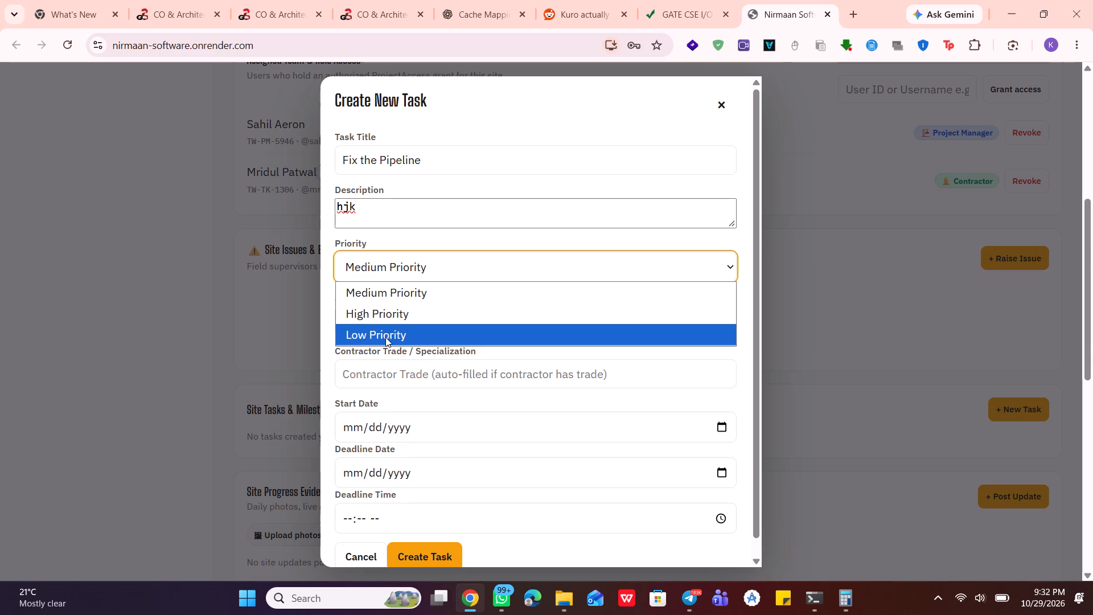
click(391, 296)
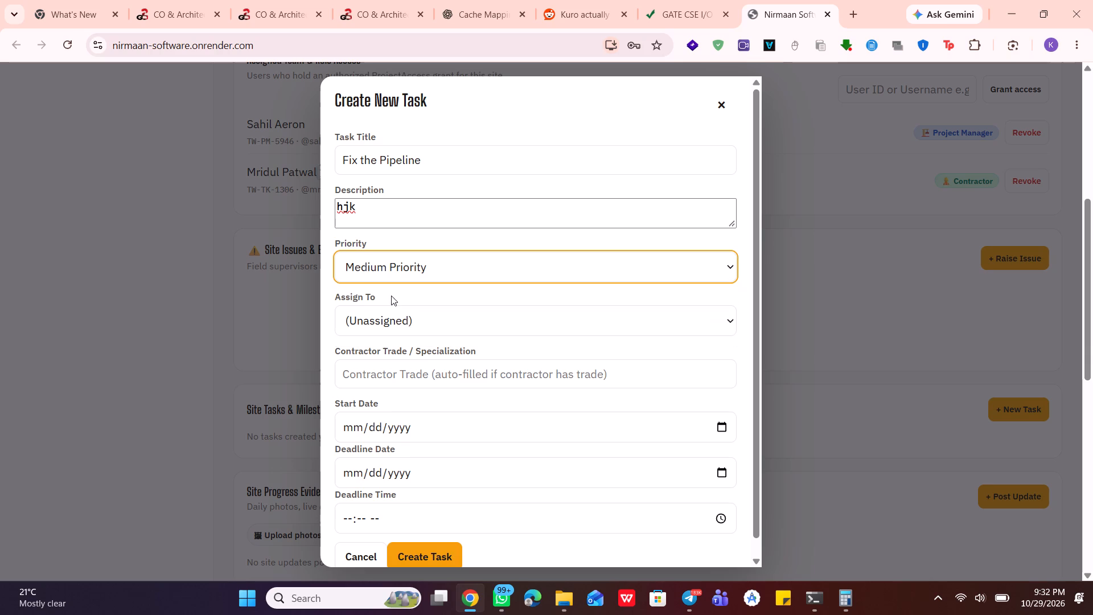
click(402, 322)
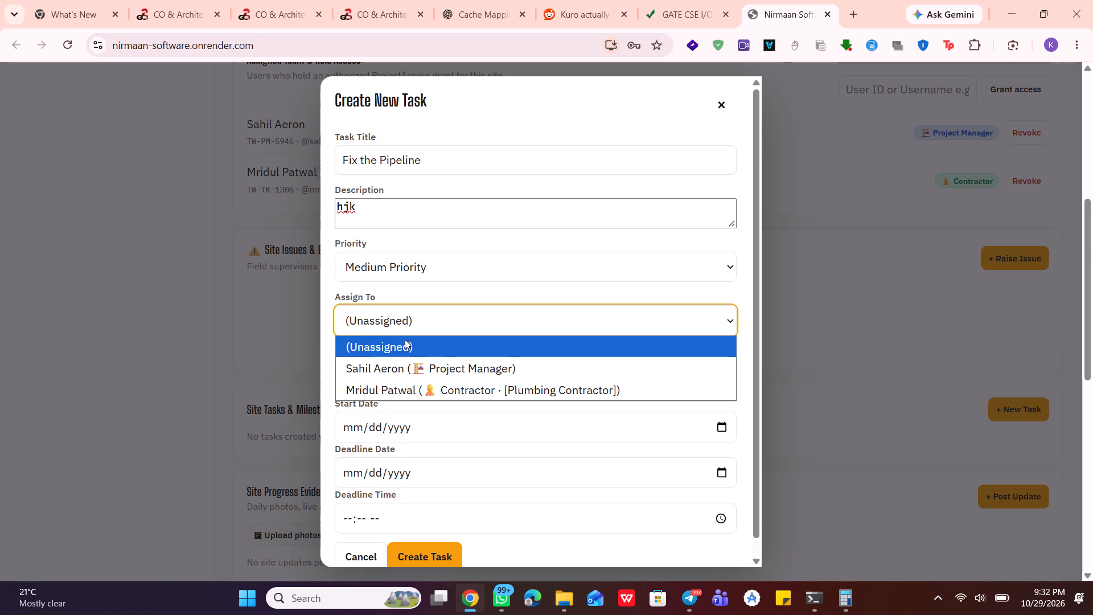
click(446, 383)
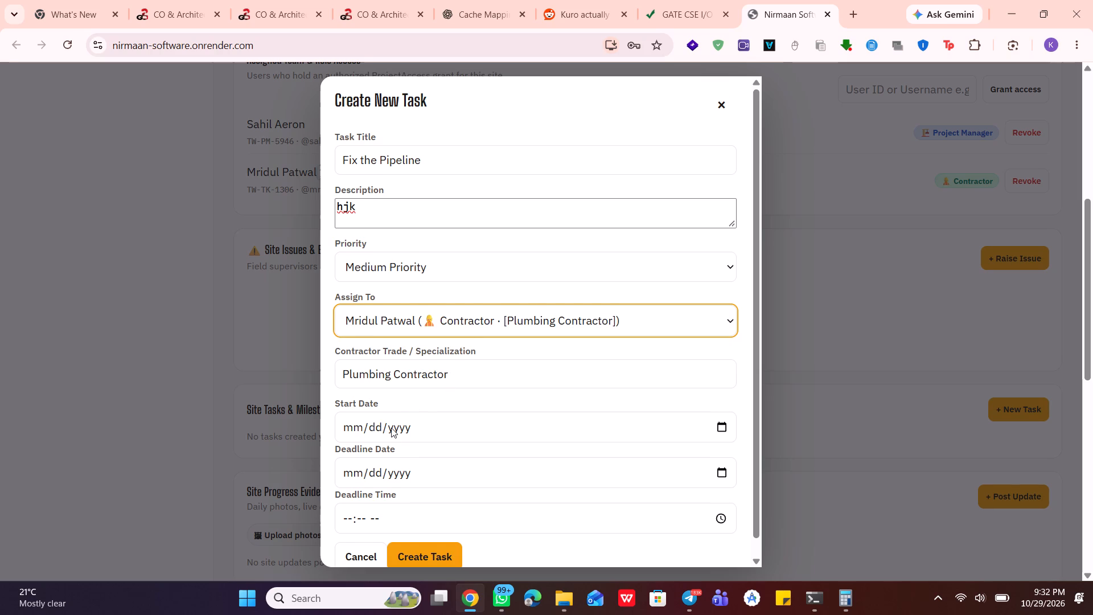
Set both the start date and the deadline date of the task to 10/30/2026.
scroll(390, 429, down, 1)
click(721, 404)
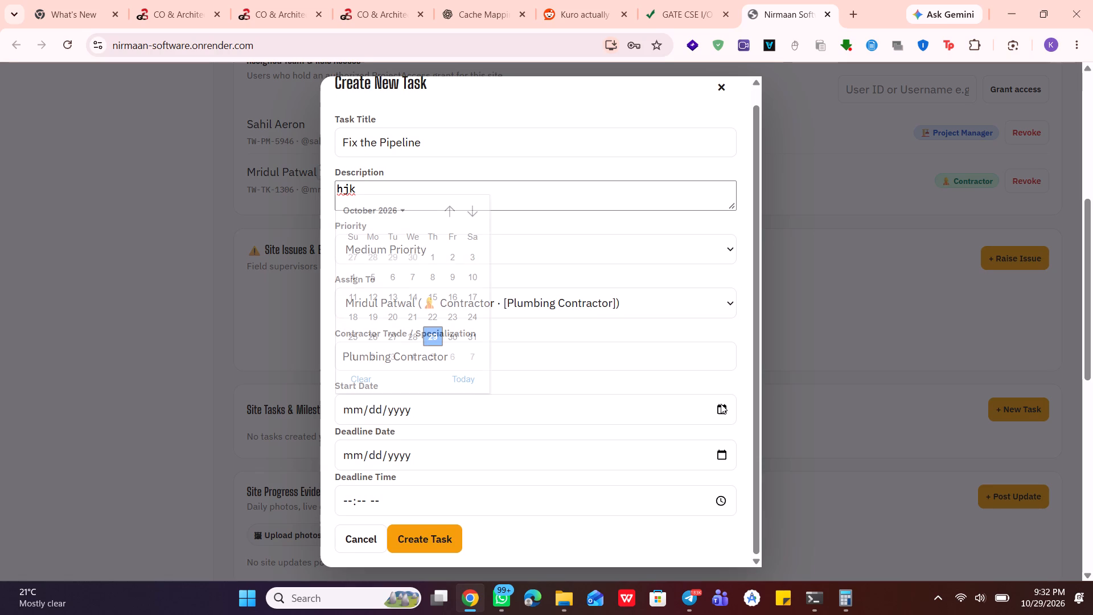
click(460, 346)
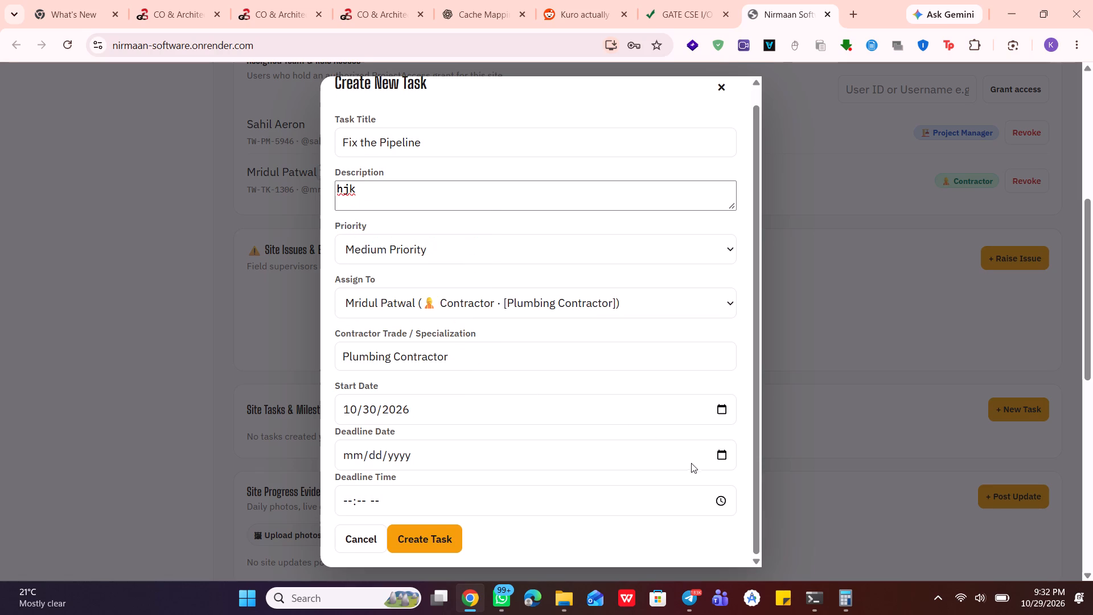
click(722, 458)
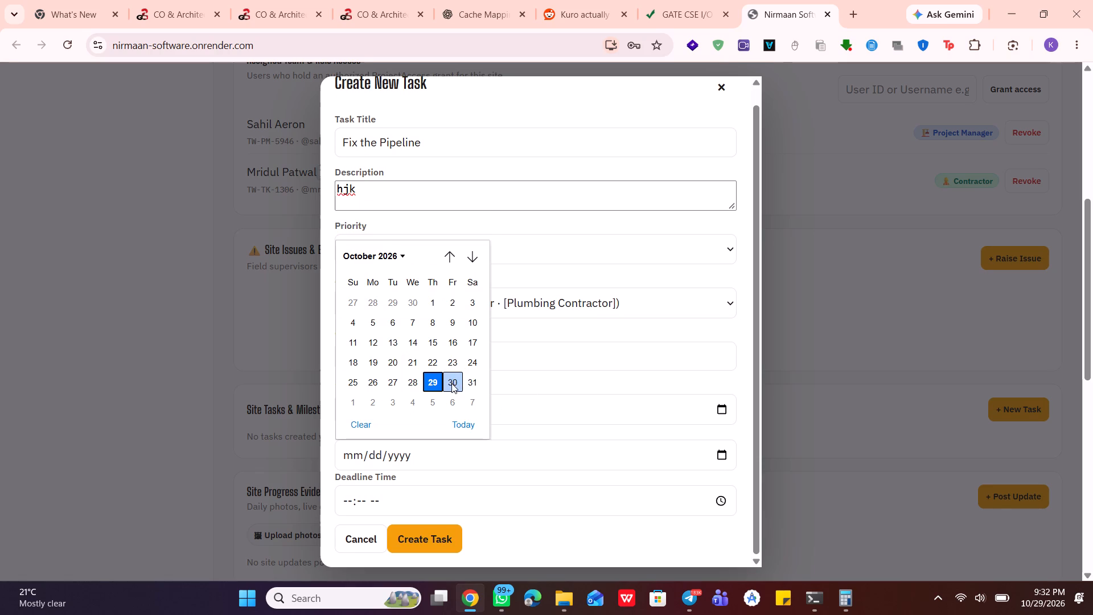
click(451, 383)
Set the deadline time to 10:33 AM and create the Fix the Pipeline task.
scroll(478, 461, down, 1)
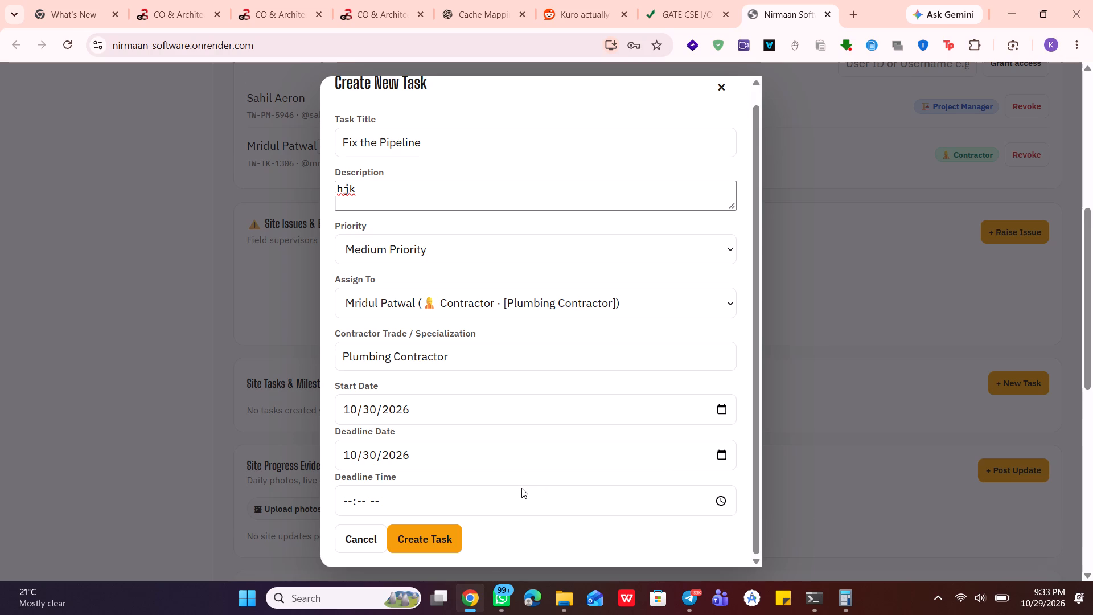
scroll(521, 489, down, 1)
click(721, 505)
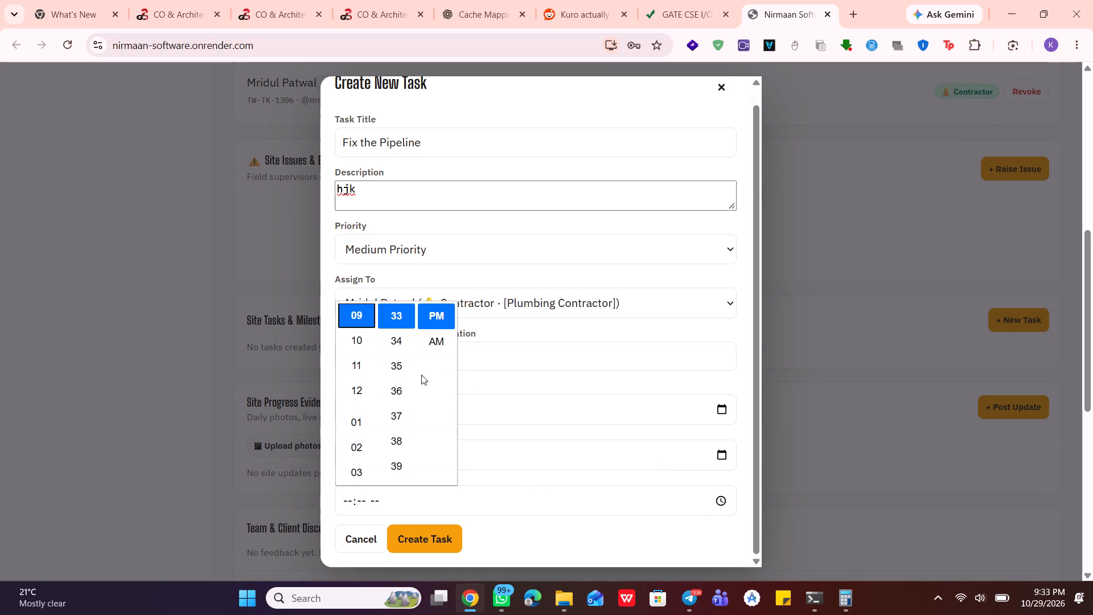
click(423, 341)
click(363, 336)
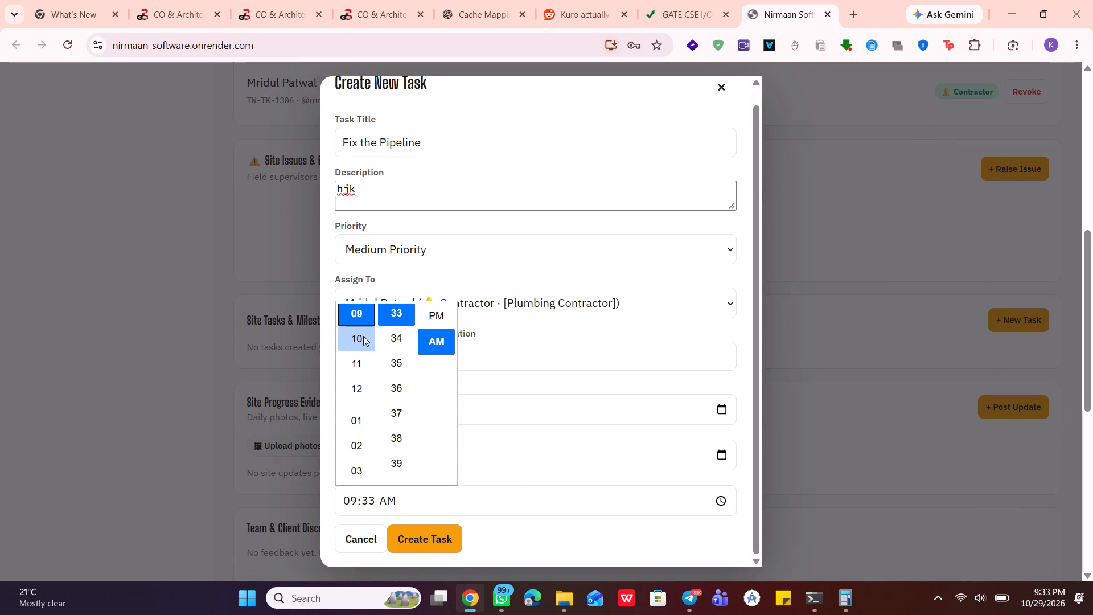
click(434, 540)
Examine the Fix the Pipeline task card and its status options, and look over the rest of the Site JAIPUR workspace.
scroll(556, 407, down, 2)
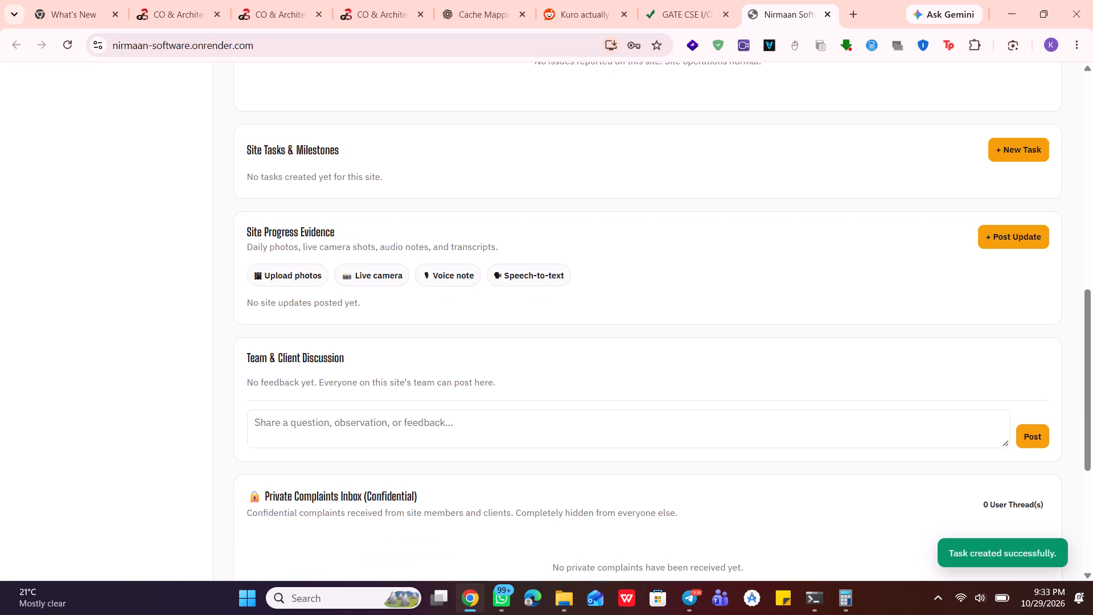
scroll(528, 427, down, 1)
scroll(528, 427, up, 1)
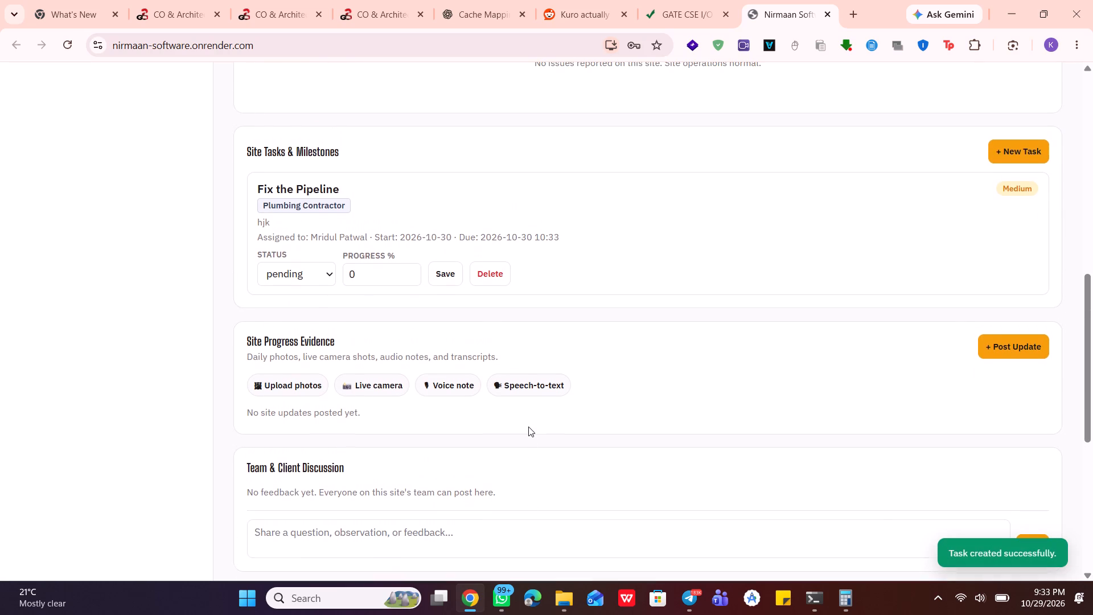
scroll(528, 427, up, 1)
scroll(303, 274, up, 1)
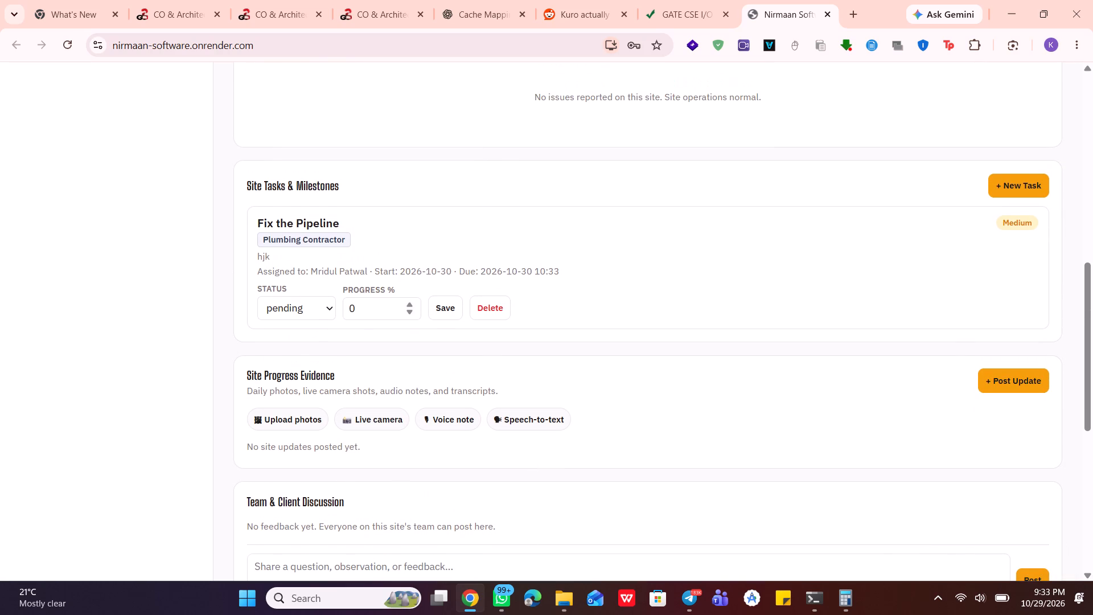
click(326, 309)
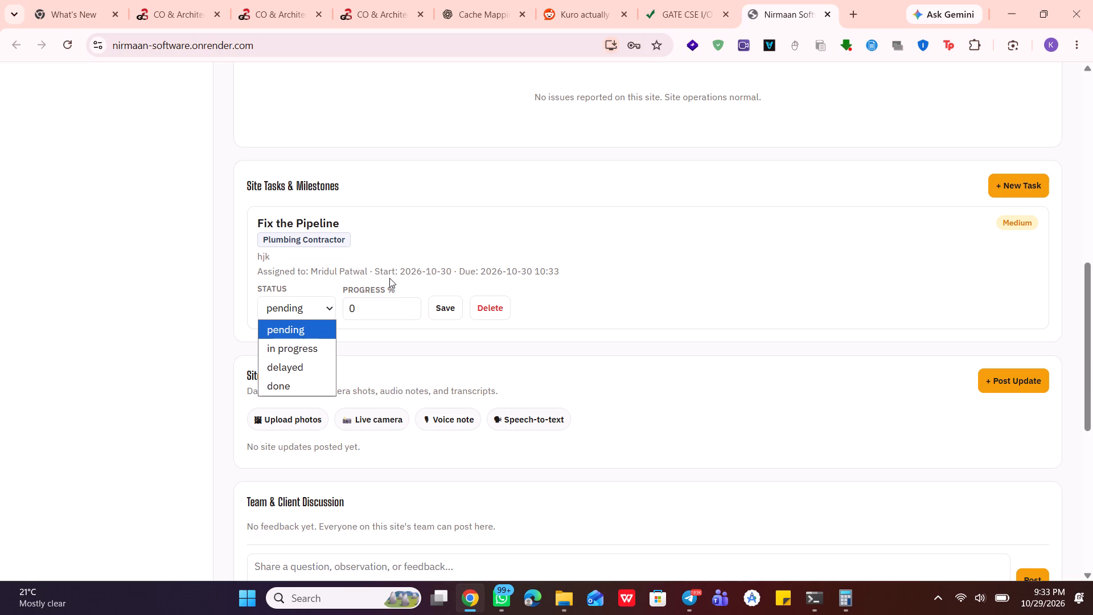
click(591, 248)
scroll(591, 248, up, 7)
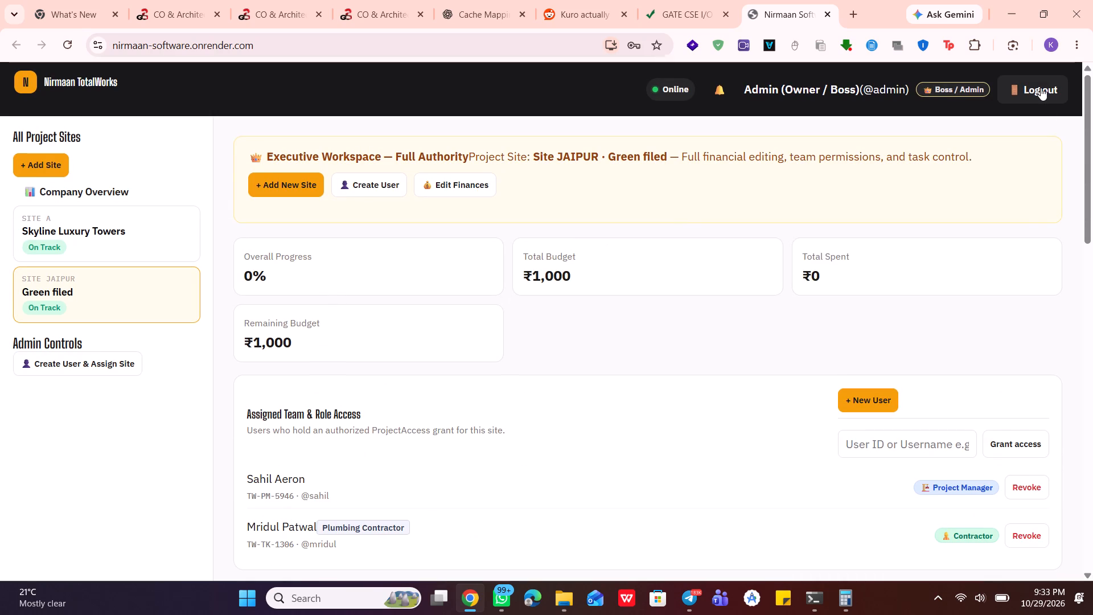
scroll(707, 334, down, 9)
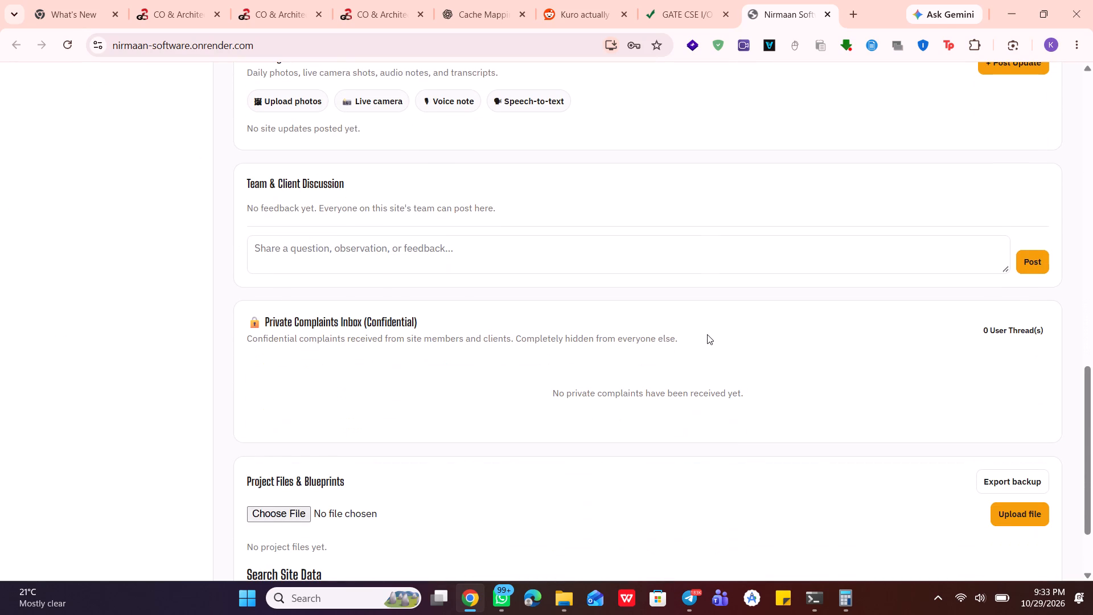
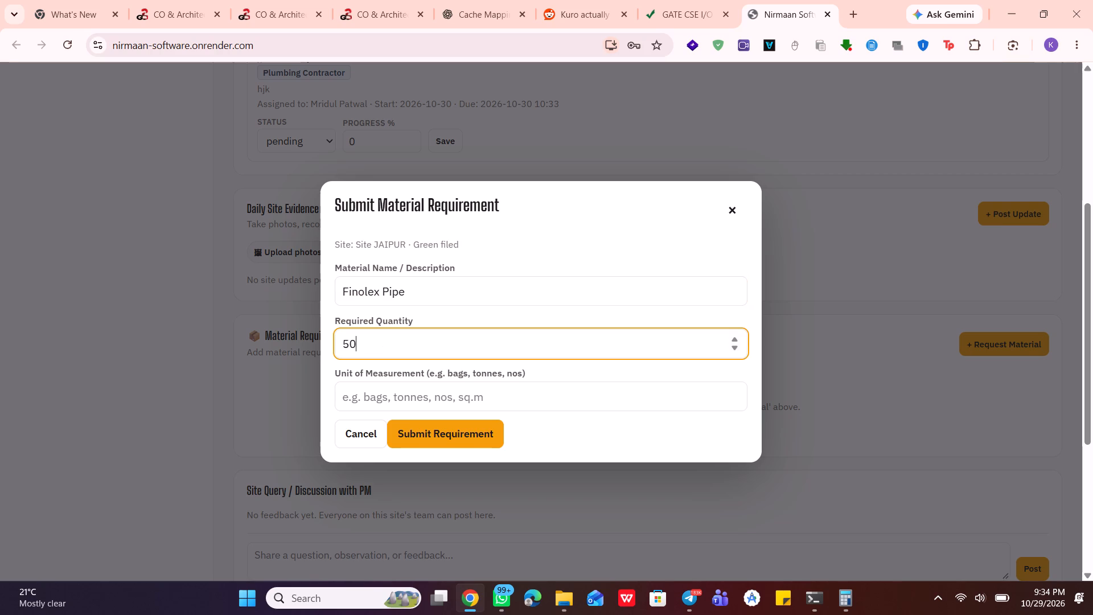
Set the Finolex Pipe quantity to 25 with nos as the unit of measurement, and submit the material requirement.
scroll(460, 345, down, 1)
click(443, 391)
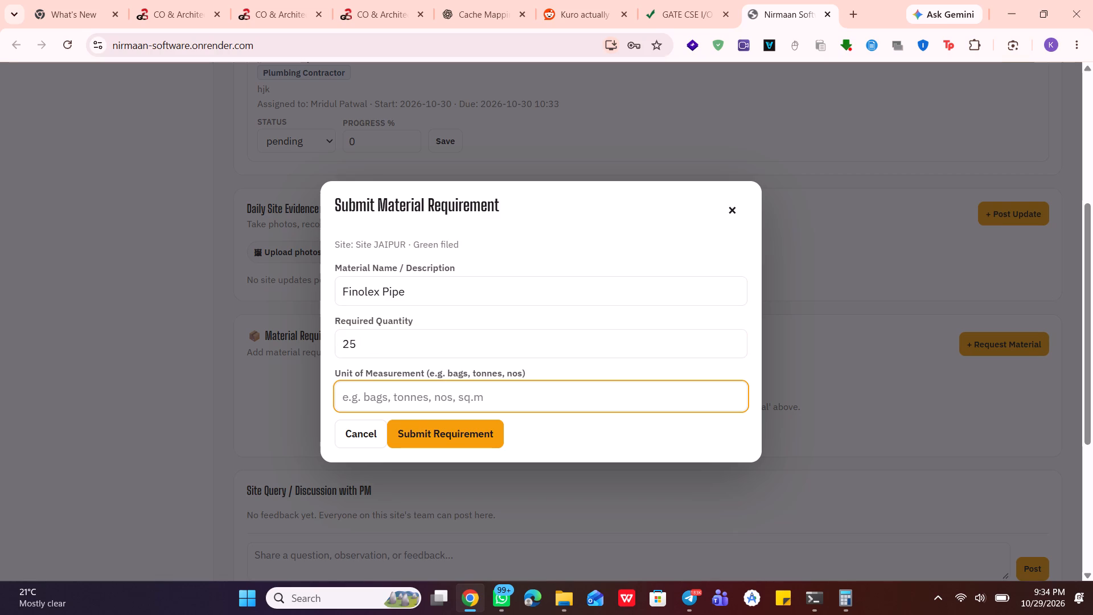
text(no)
scroll(443, 391, down, 1)
key(x)
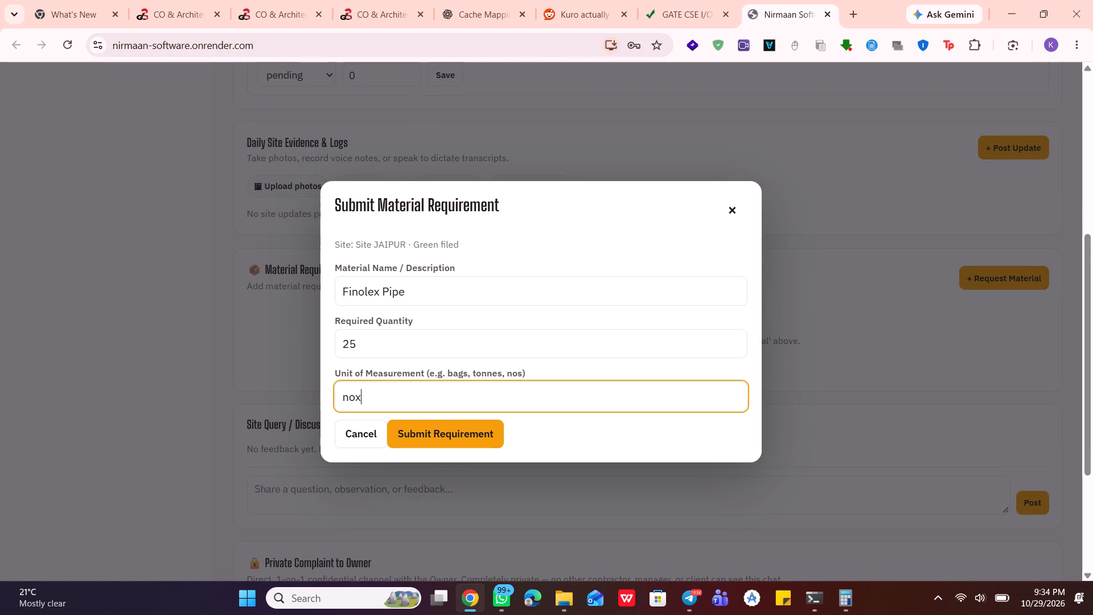
key(BackSpace)
key(s)
click(416, 440)
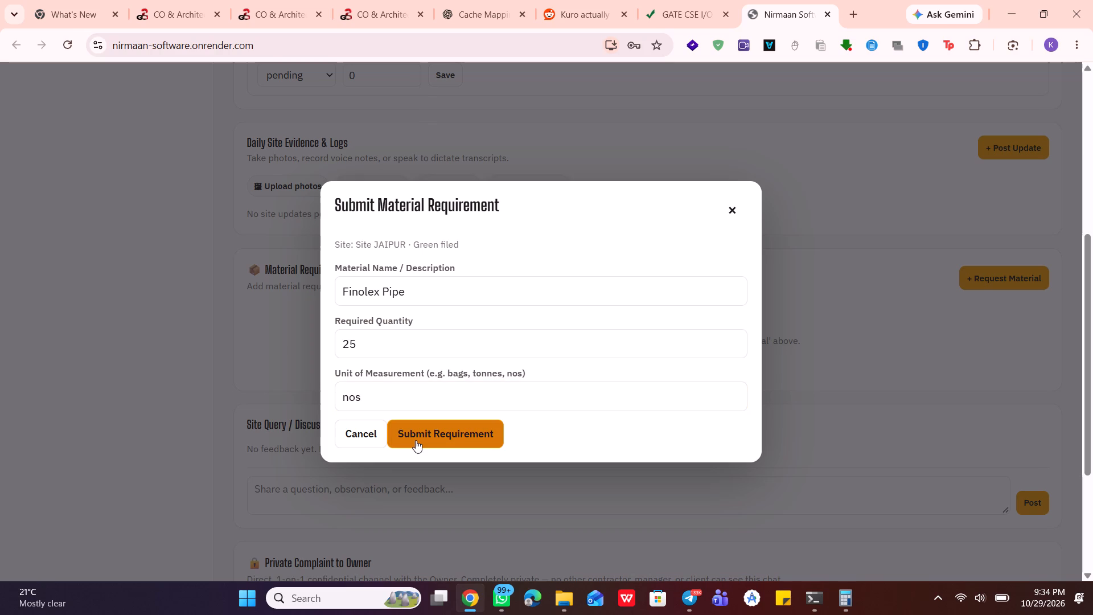
Write "I am facing difficulty" as a private complaint to the Owner of Site JAIPUR.
scroll(527, 382, down, 1)
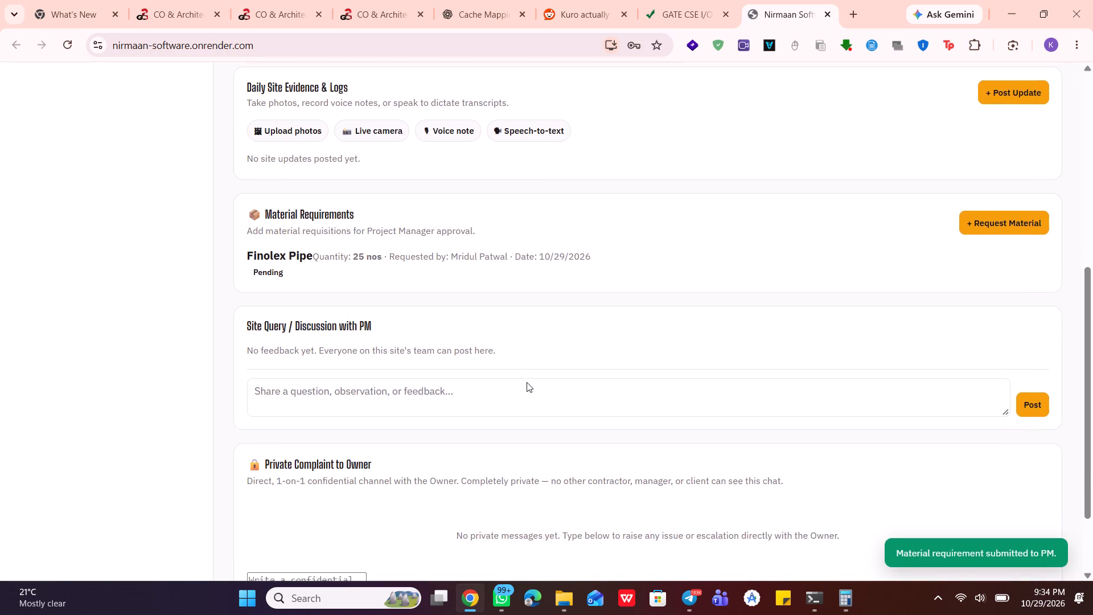
scroll(527, 382, down, 2)
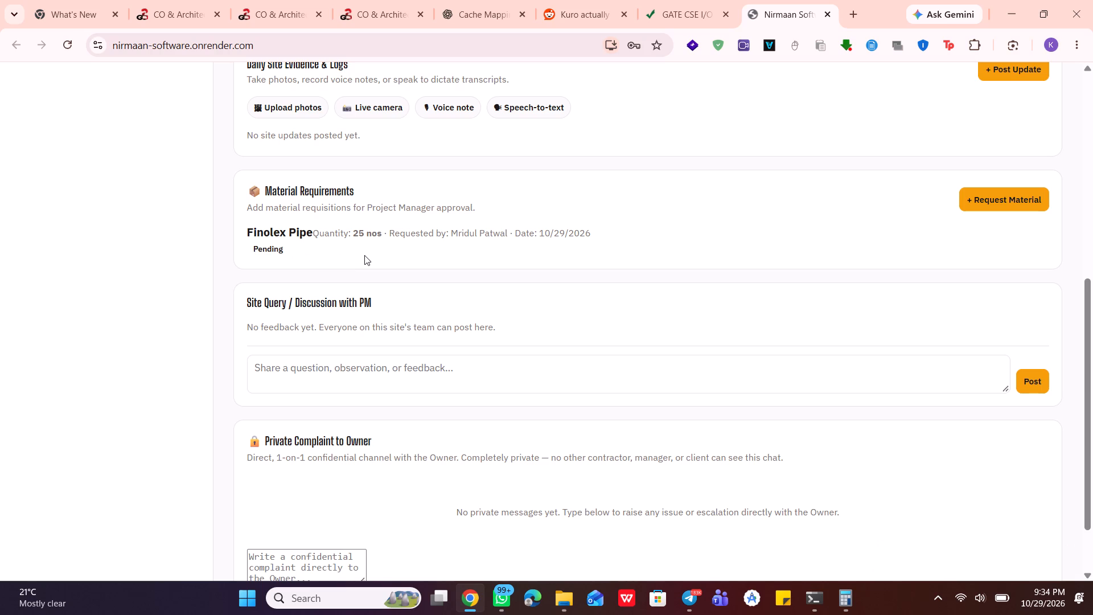
scroll(364, 255, down, 1)
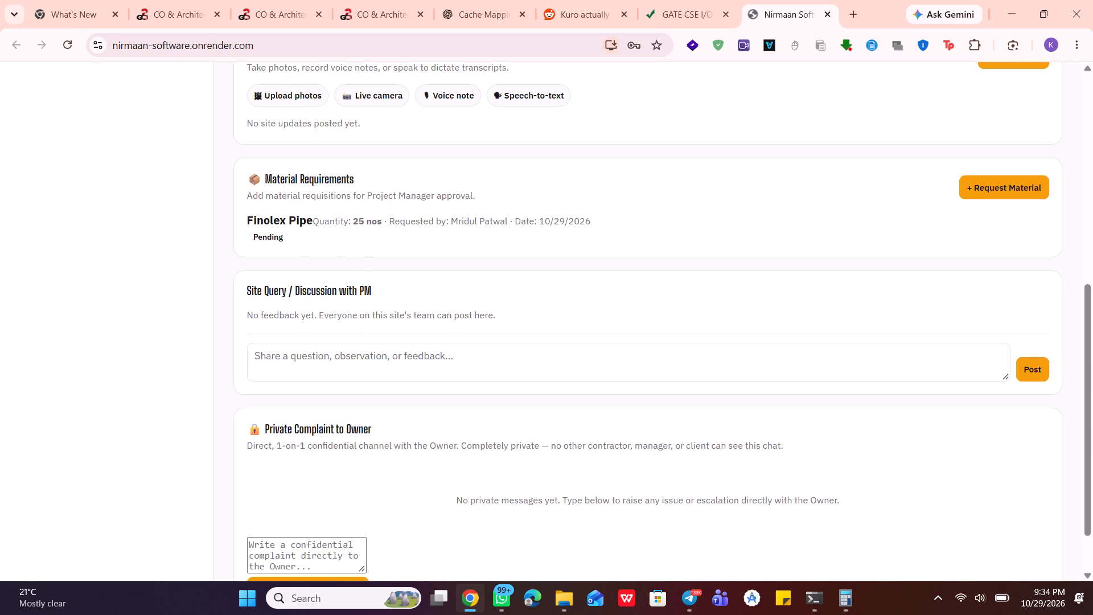
click(304, 357)
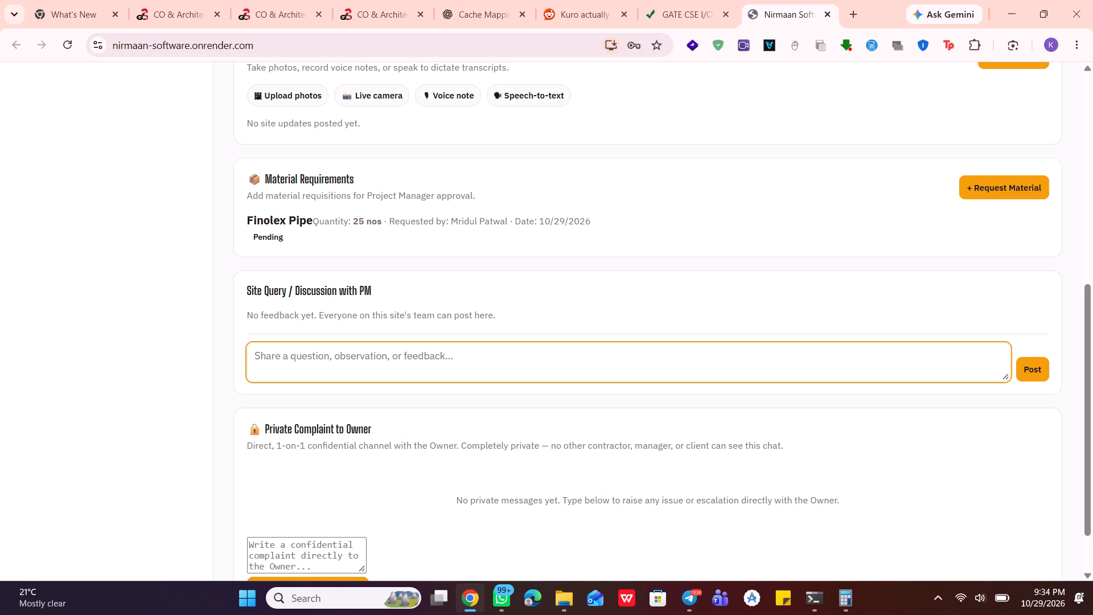
scroll(304, 357, down, 1)
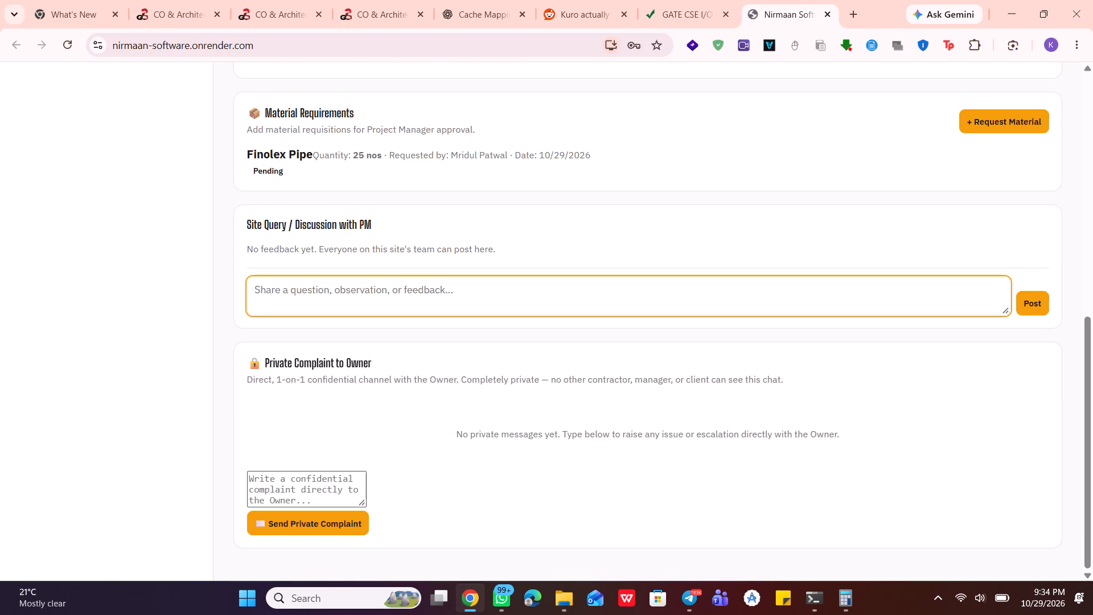
click(299, 475)
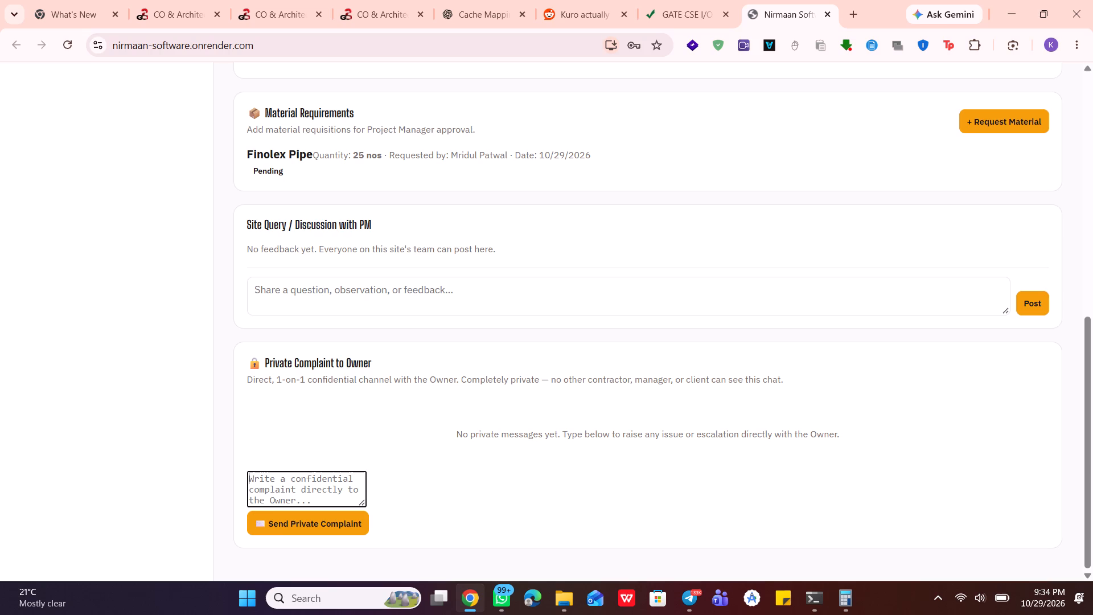
click(299, 475)
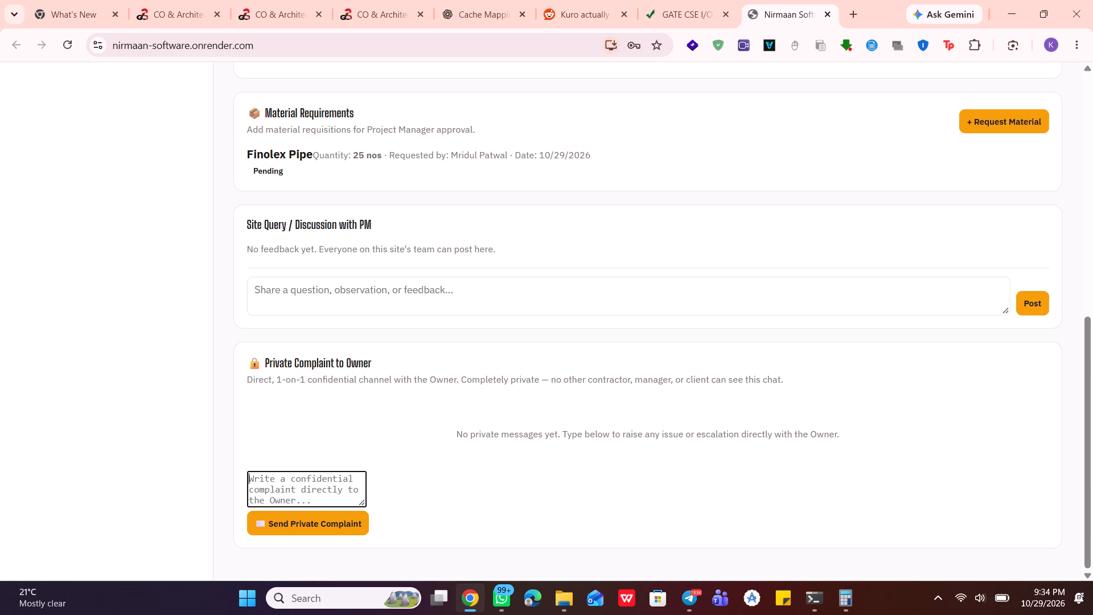
click(299, 475)
text(amm)
key(space)
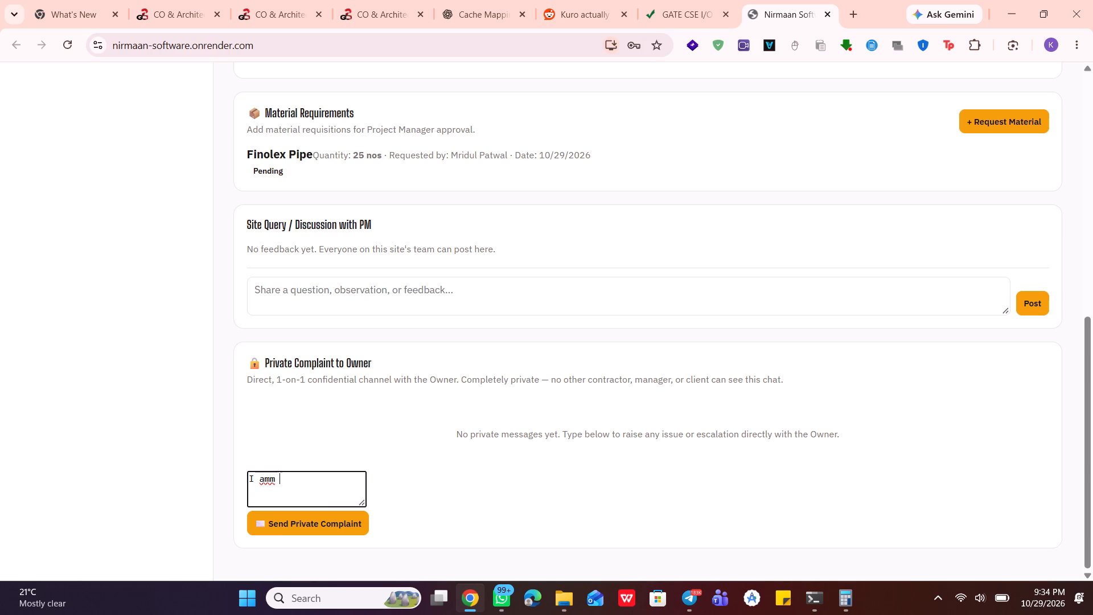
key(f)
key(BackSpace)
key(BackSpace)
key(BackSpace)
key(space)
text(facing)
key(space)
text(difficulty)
Send the written private complaint to the Owner from the Site JAIPUR workspace.
click(280, 524)
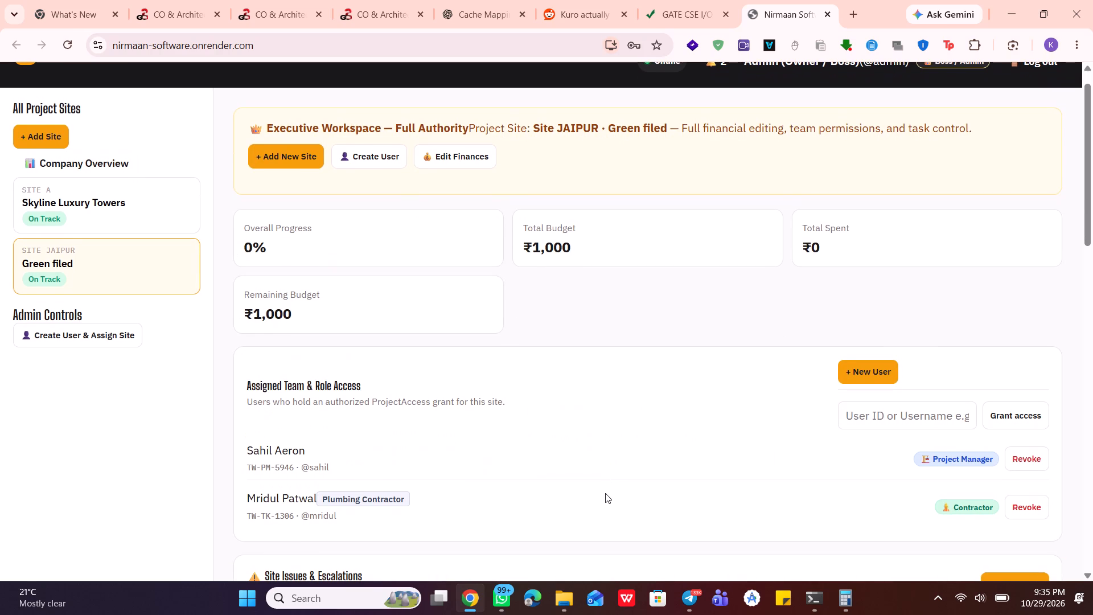
Reply "Okay" to the plumbing contractor's thread in the admin's Private Complaints Inbox for Site JAIPUR.
scroll(605, 493, down, 5)
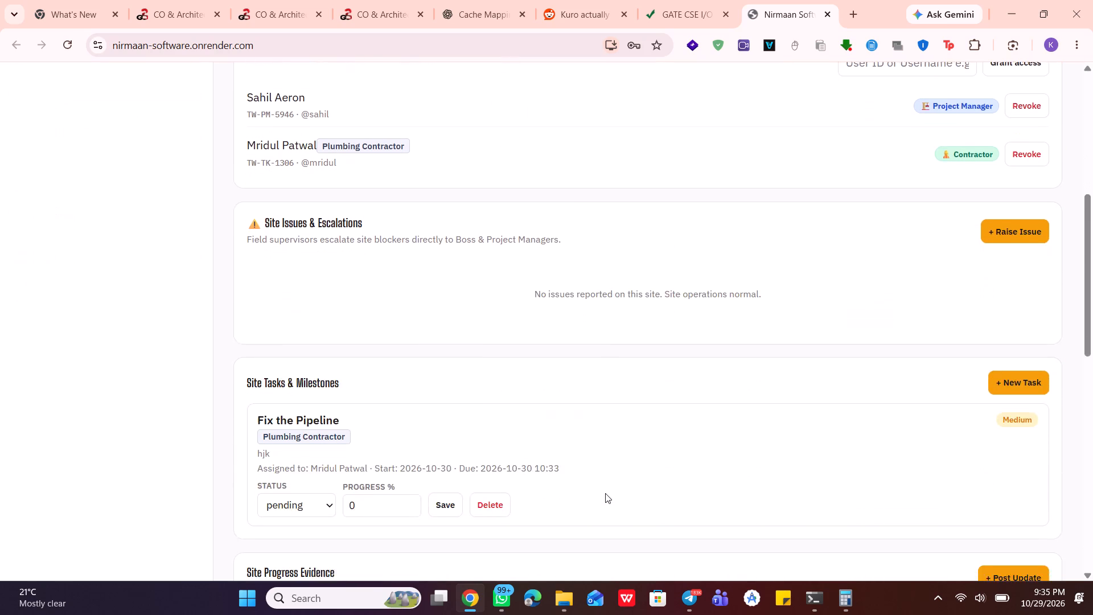
scroll(605, 493, down, 3)
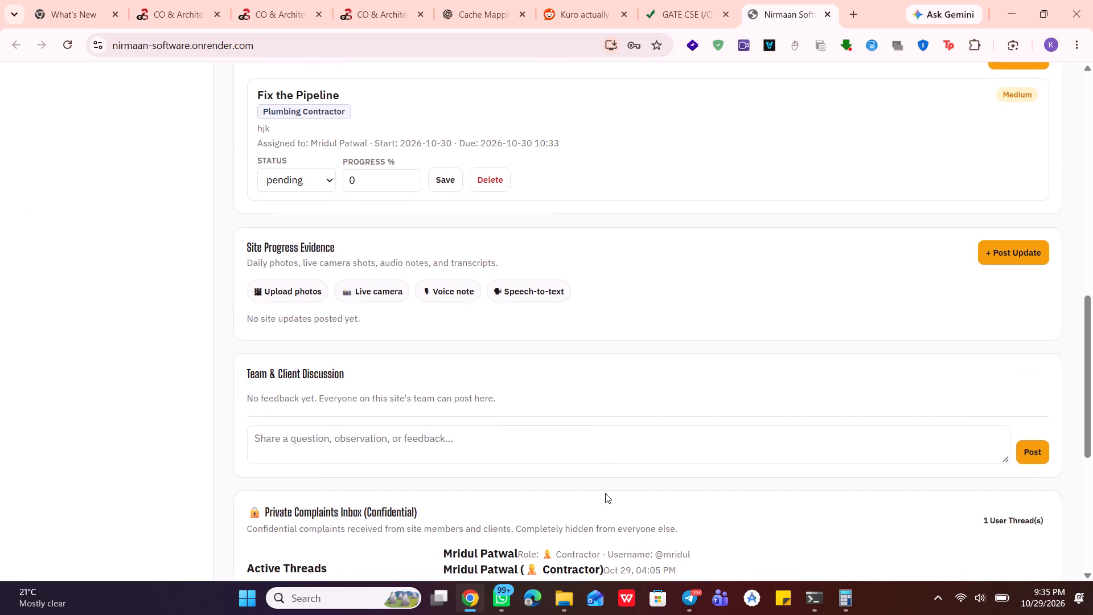
scroll(605, 493, down, 3)
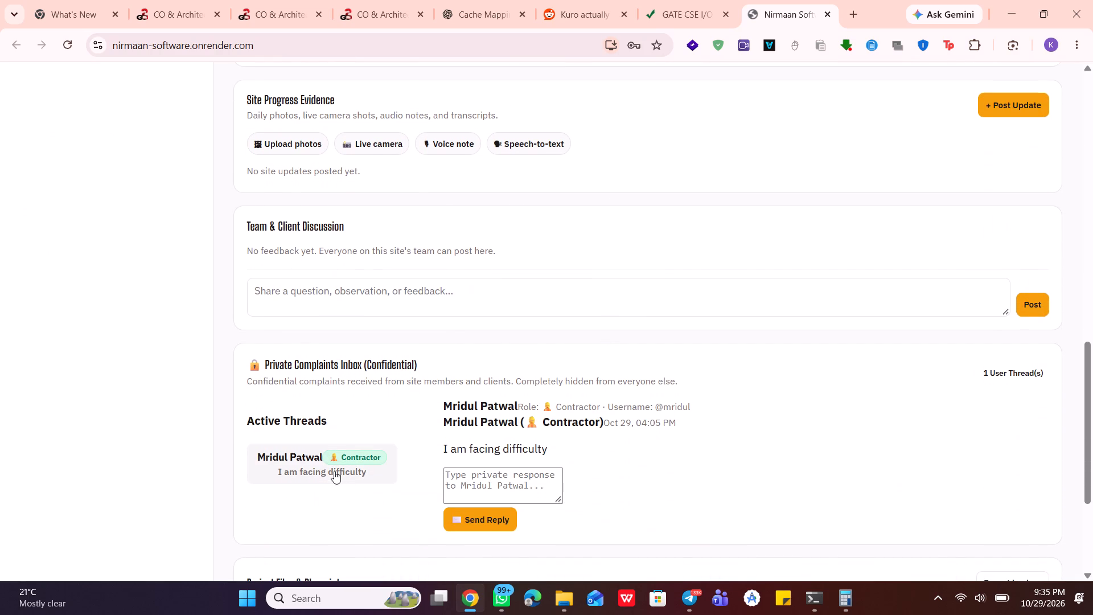
click(496, 477)
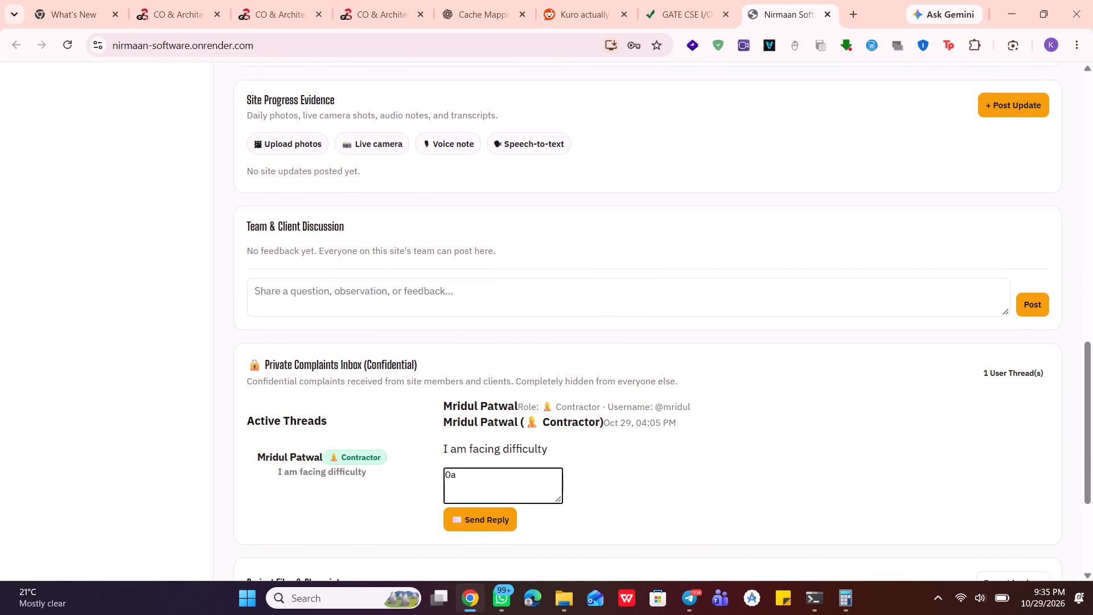
key(BackSpace)
text(kay)
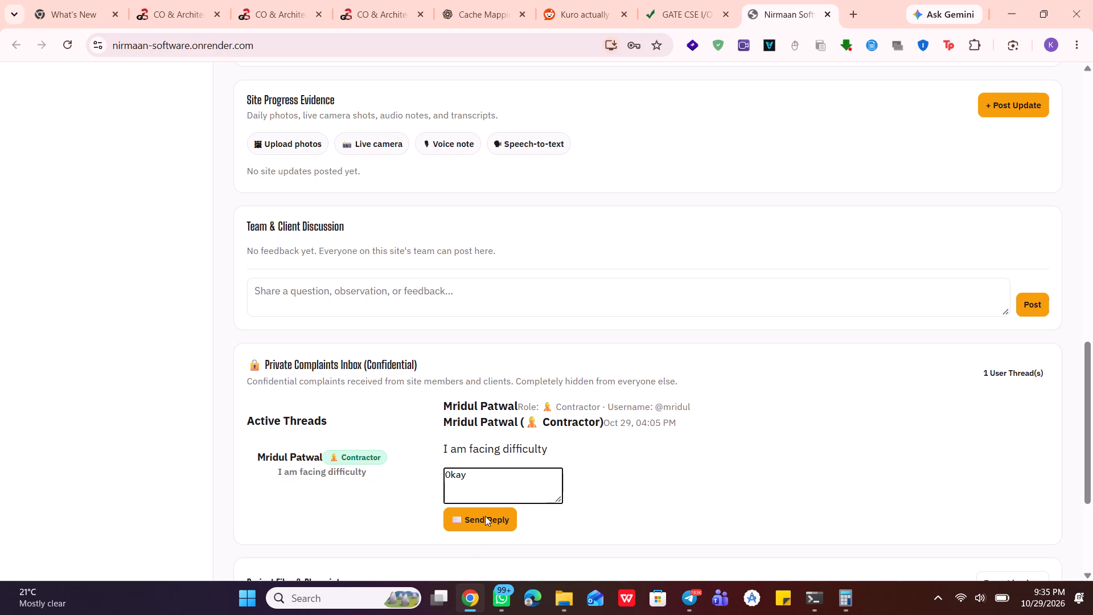
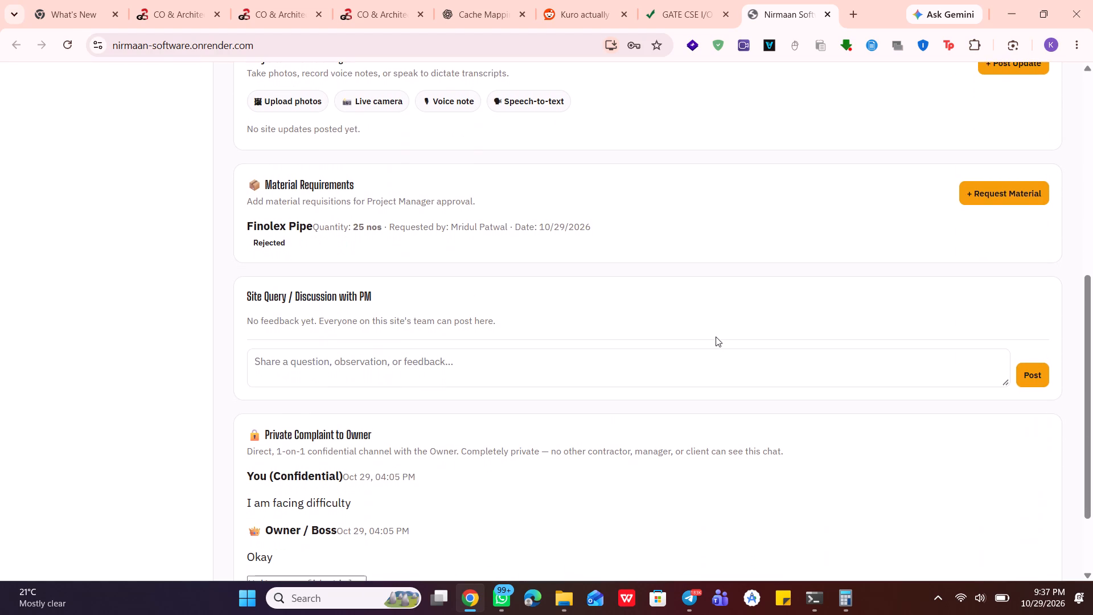
Review the plumbing contractor's workspace and Site JAIPUR notifications for the material request decision and the owner's complaint reply.
scroll(716, 337, down, 1)
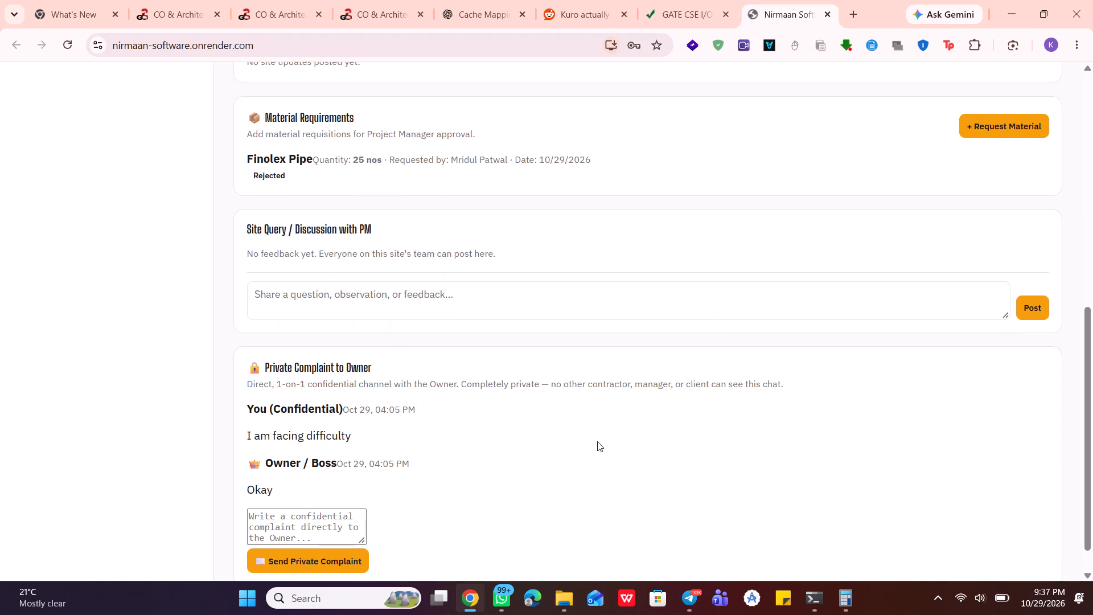
scroll(601, 442, up, 6)
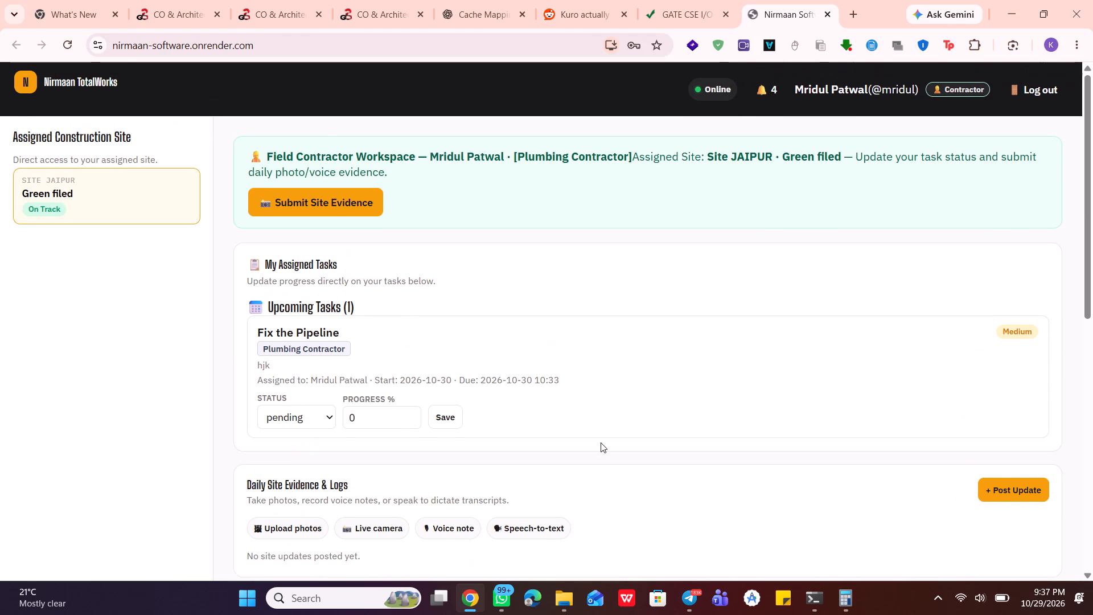
click(767, 85)
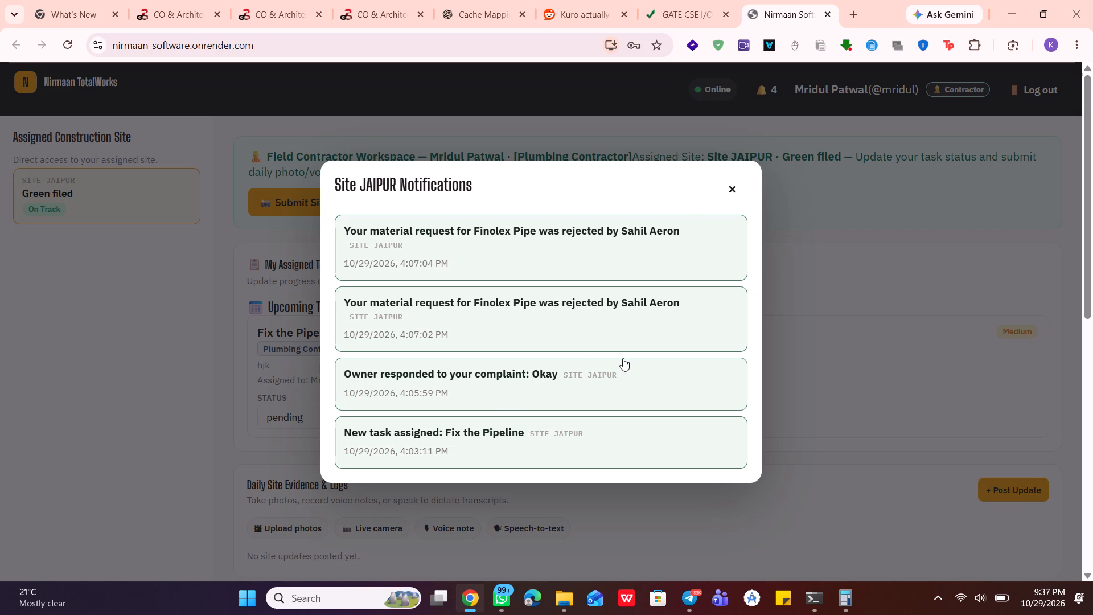
click(746, 184)
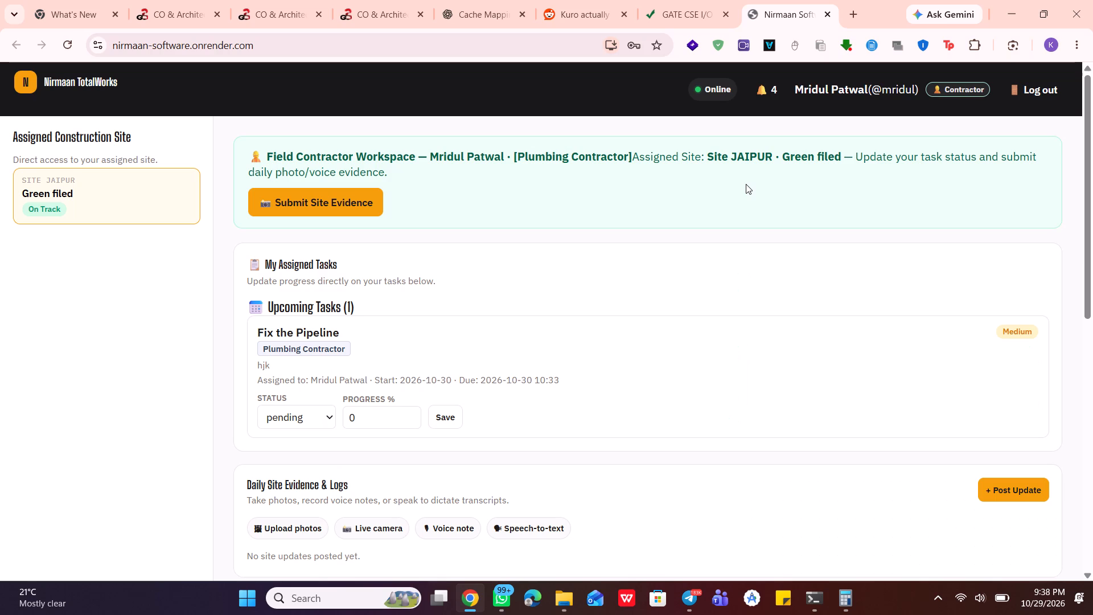
click(766, 96)
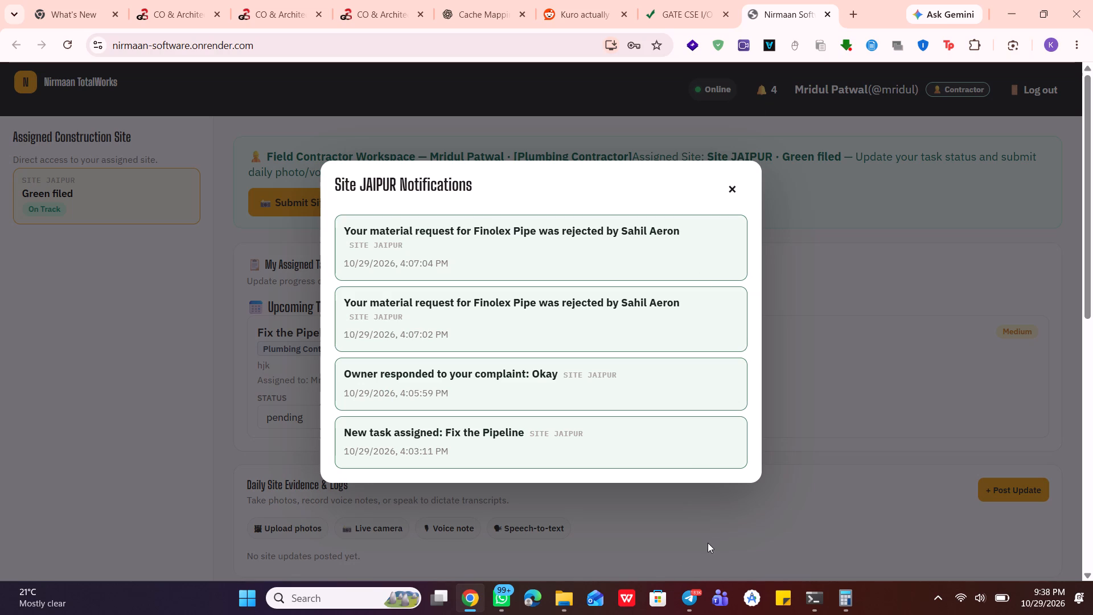
Switch to File Explorer, open init_db.py from nirmaan-software-final-predeploy in Notepad just once, read through its database seeding code, and close it.
click(567, 605)
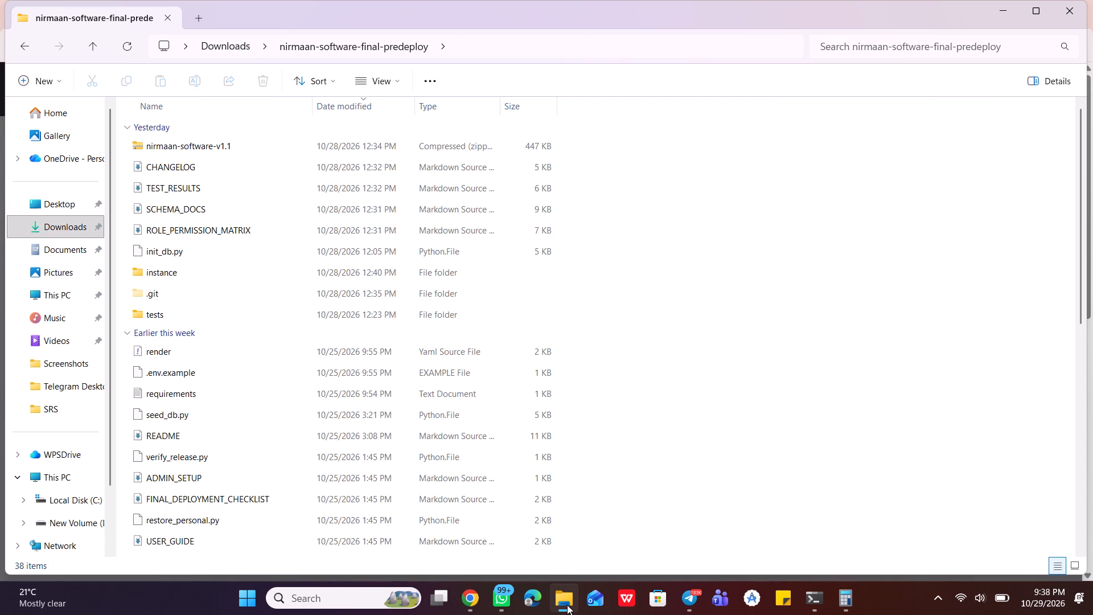
double_click(271, 246)
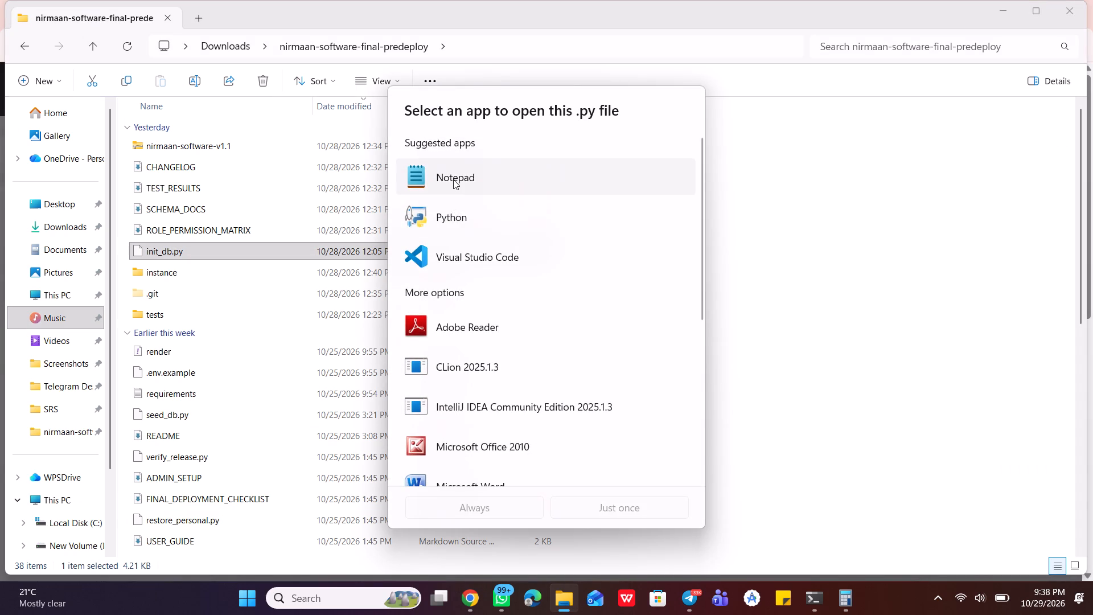
click(453, 179)
click(606, 507)
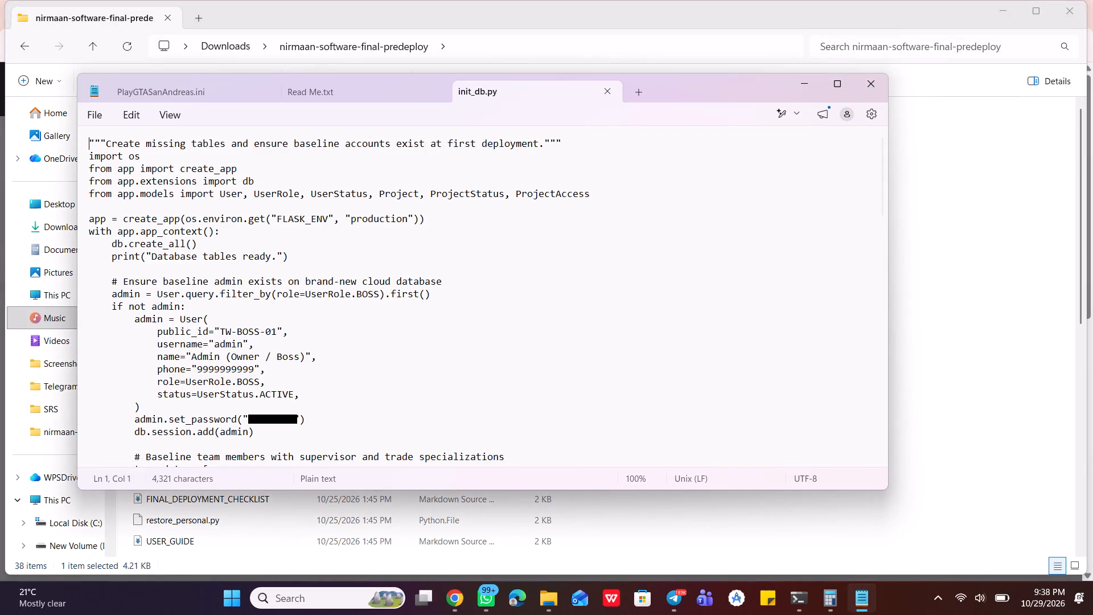
scroll(514, 351, up, 1)
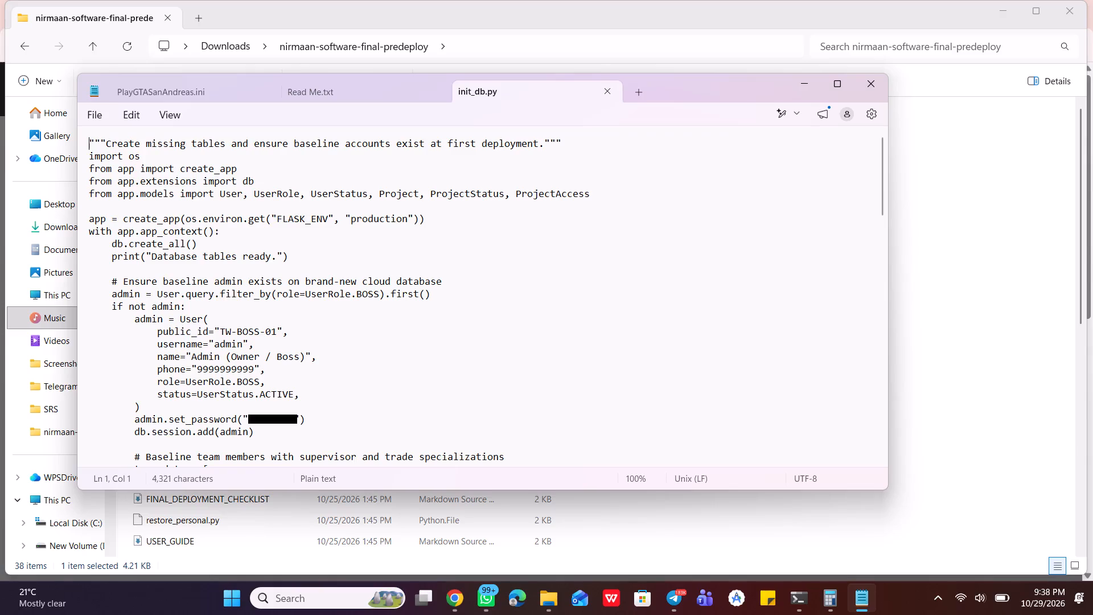
scroll(228, 356, down, 4)
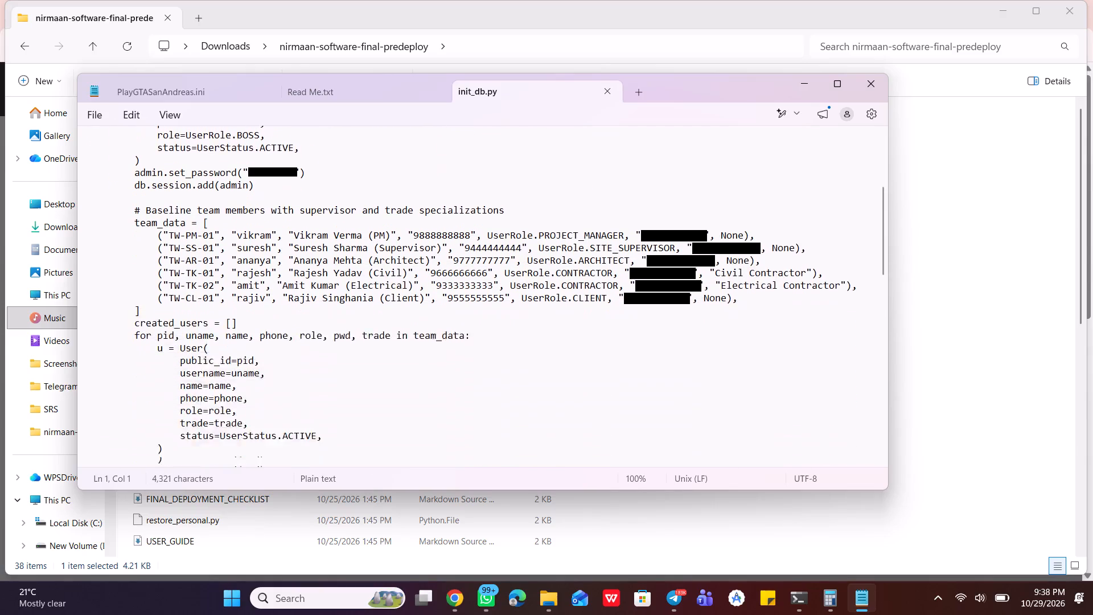
scroll(228, 356, down, 5)
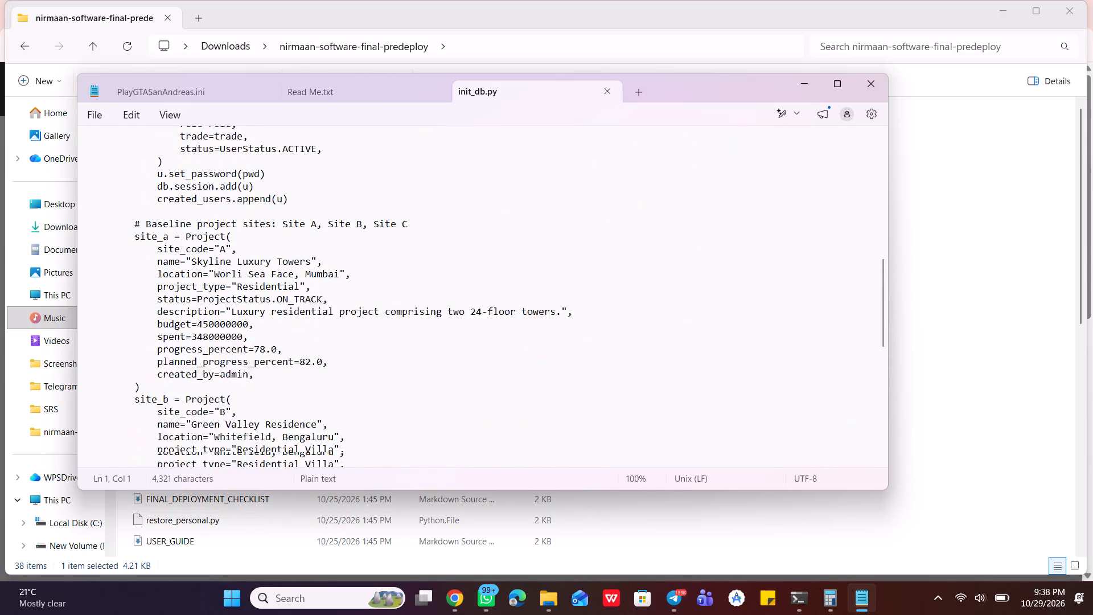
scroll(228, 356, down, 2)
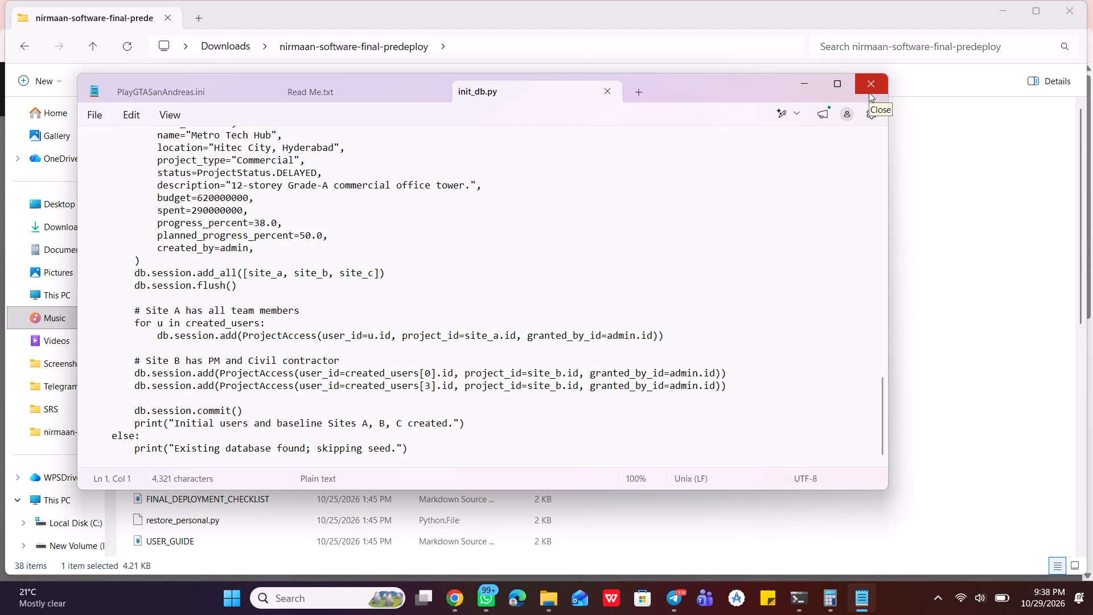
click(869, 92)
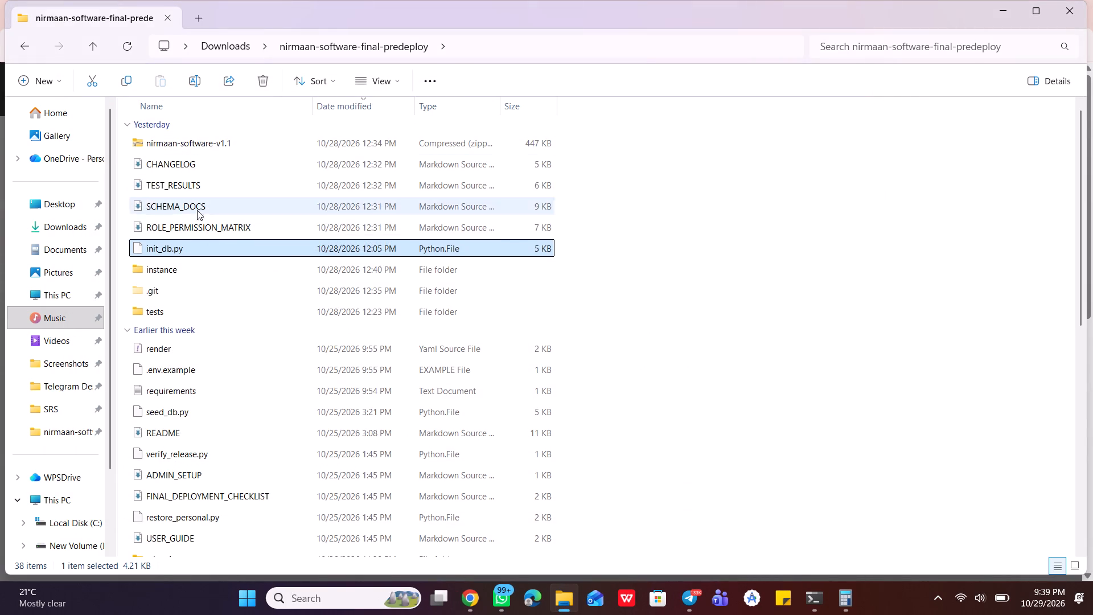
Browse the project files and open the services folder inside the app folder to view its Python modules.
scroll(166, 322, down, 1)
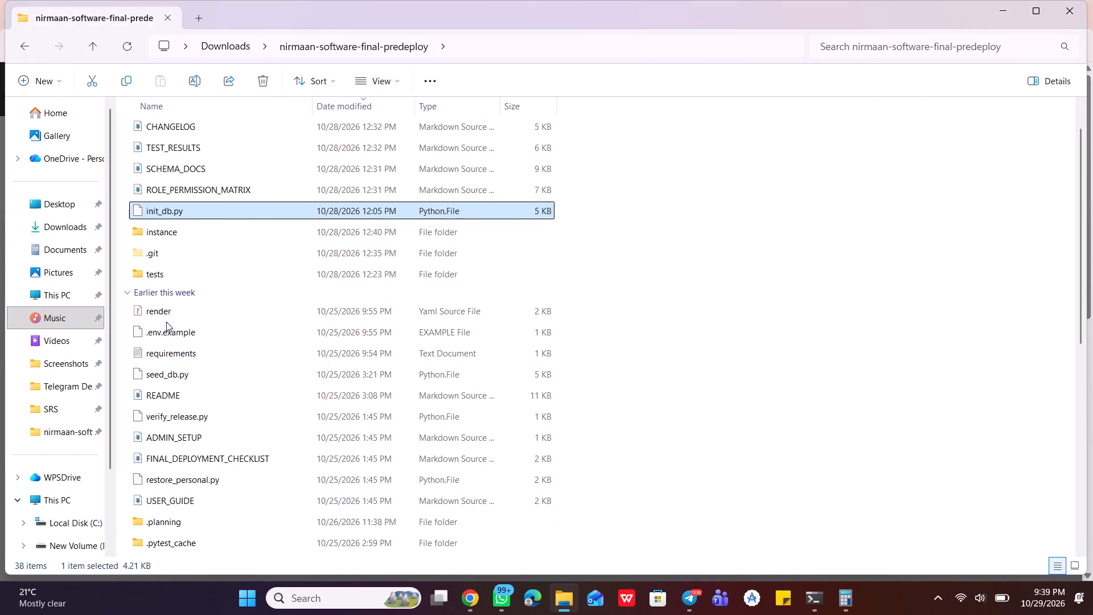
scroll(166, 322, down, 4)
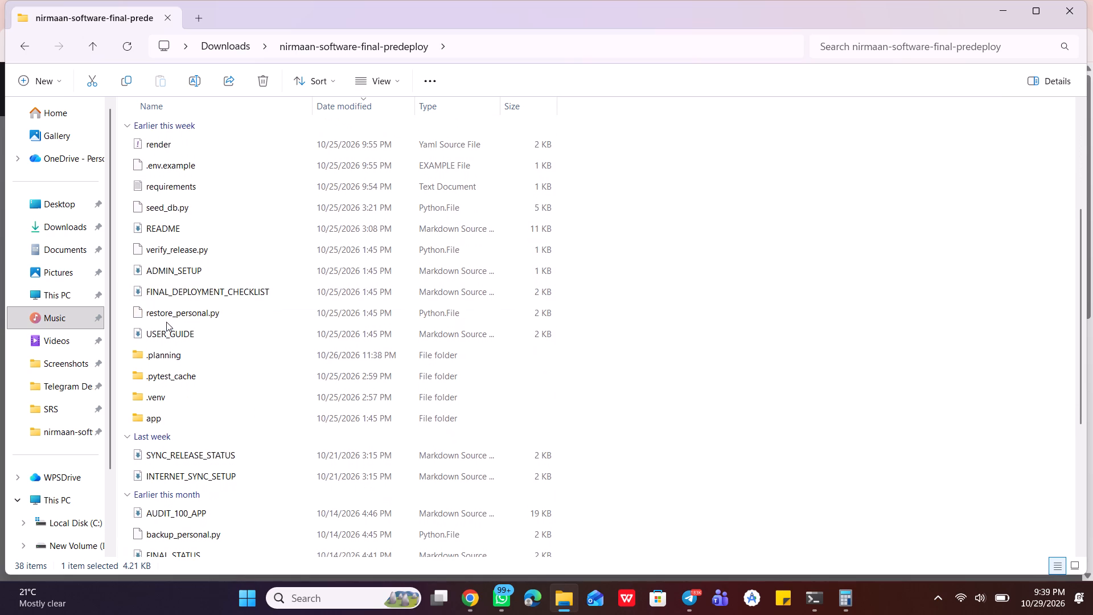
scroll(166, 322, down, 1)
double_click(157, 374)
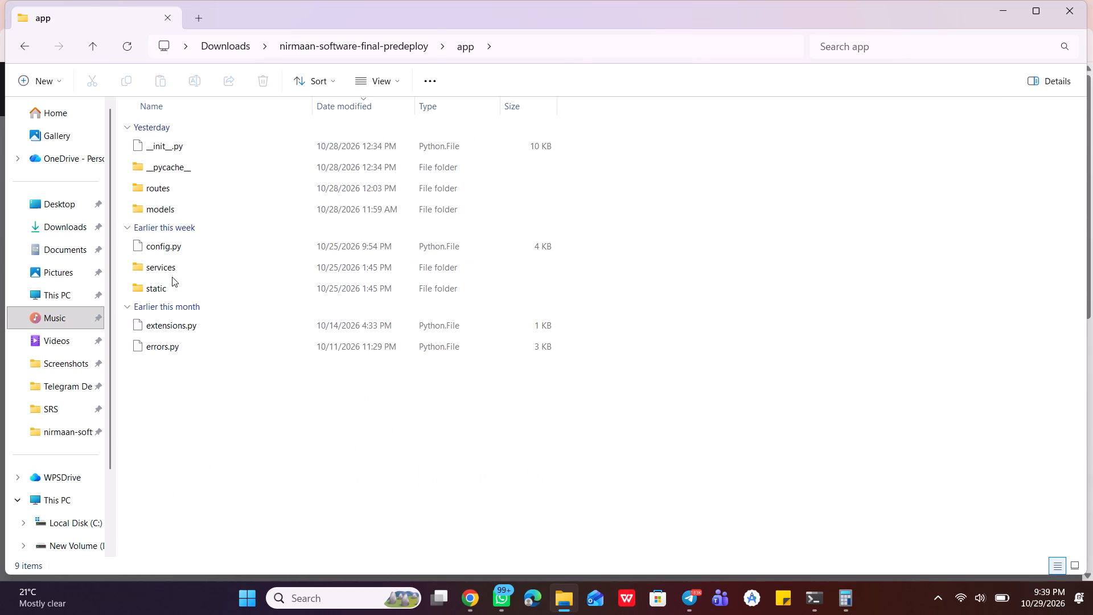
double_click(169, 270)
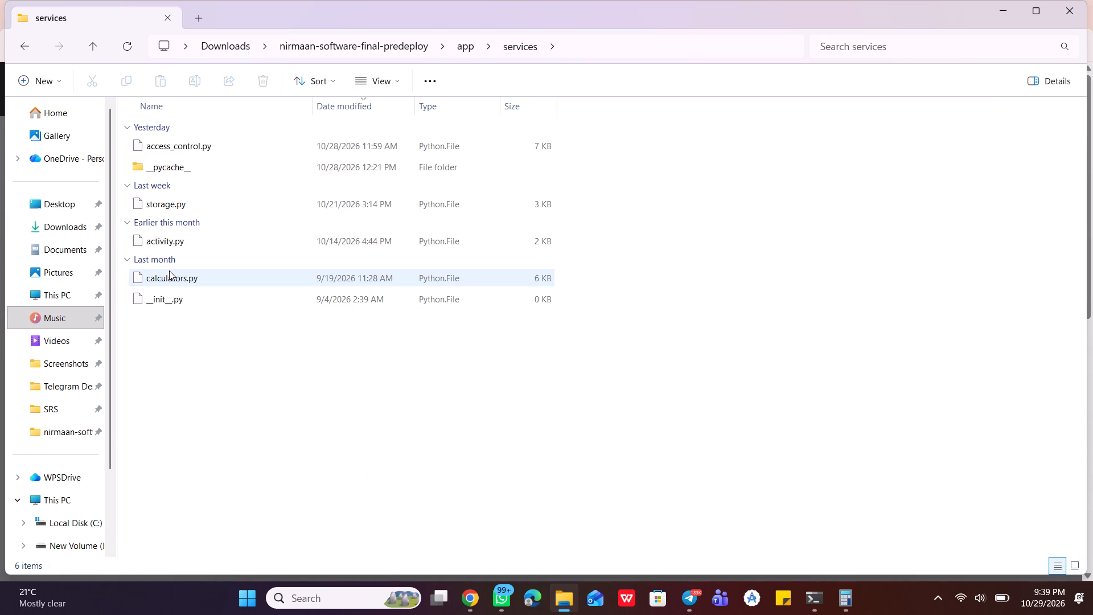
scroll(302, 334, right, 8)
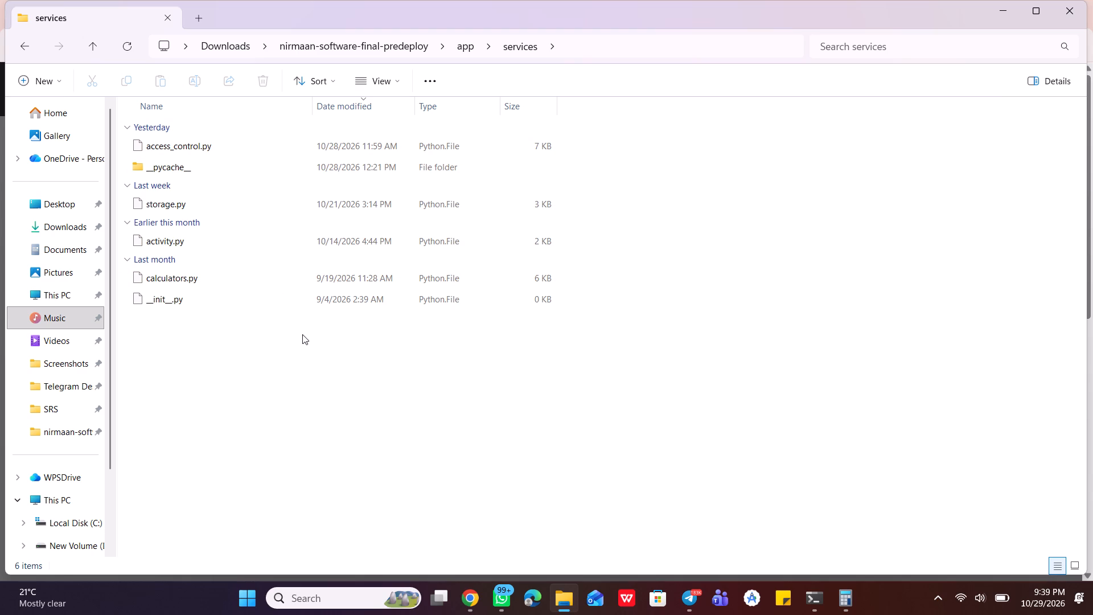